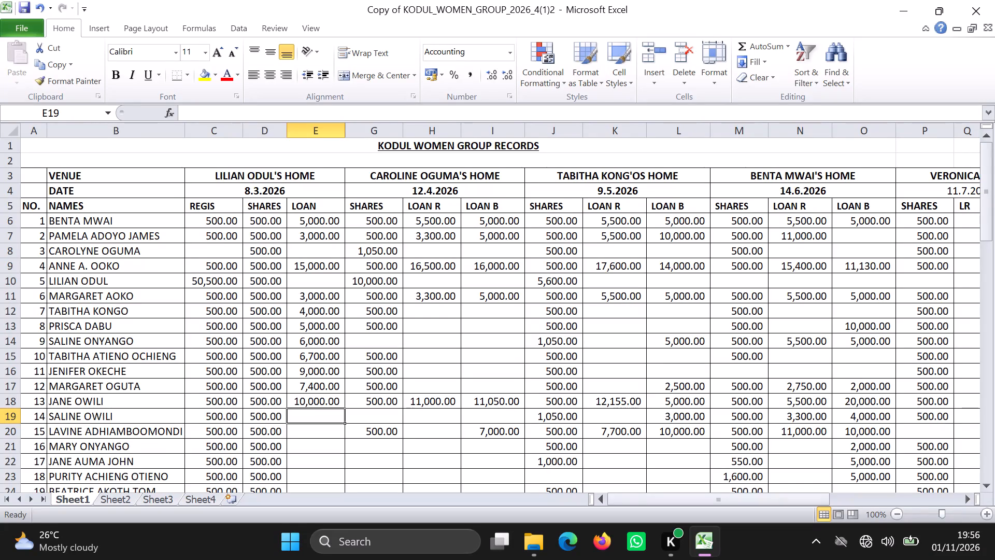
Enter a loan of 4500 for member no. 14 in the LOAN column of the 8.3.2026 meeting.
left_click(313, 416)
type("4500")
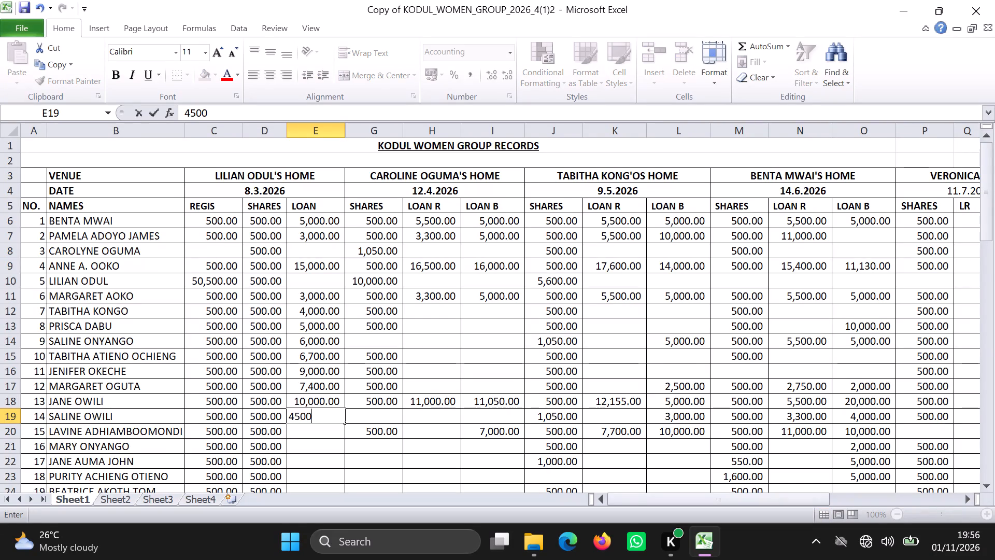
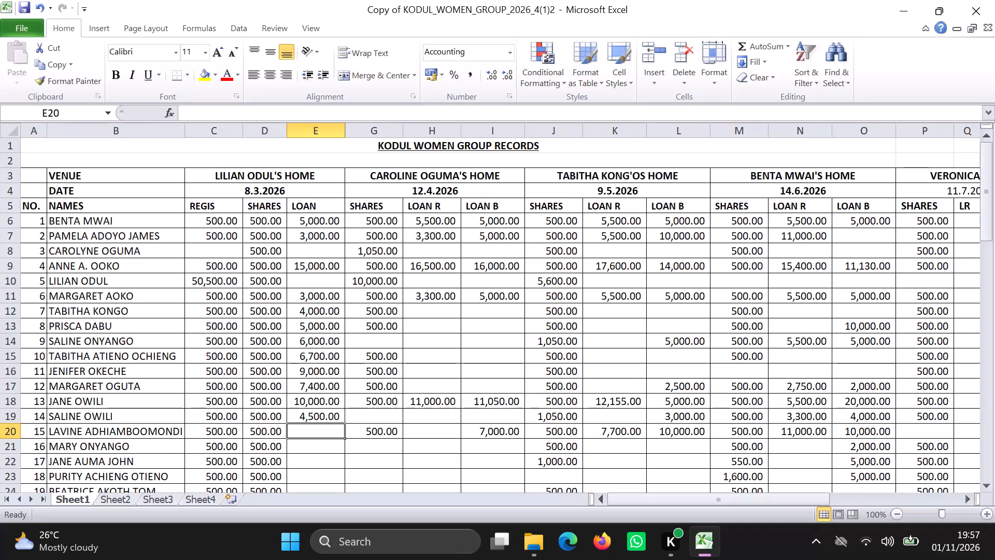
Enter loans of 5600, 34200 and 12000 for members no. 15, 16 and 17 in the LOAN column of the 8.3.2026 meeting.
type("566")
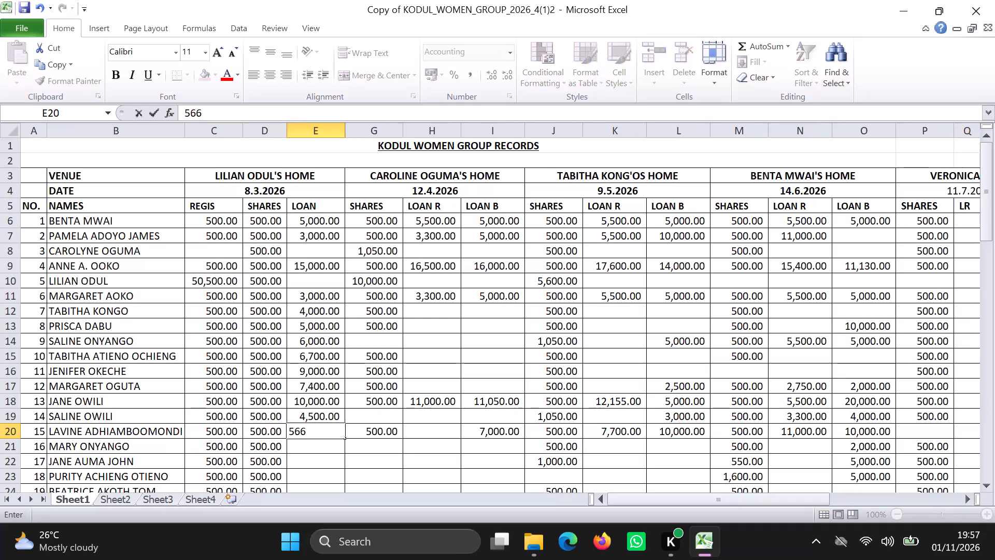
key("BackSpace")
type("00")
left_click(320, 450)
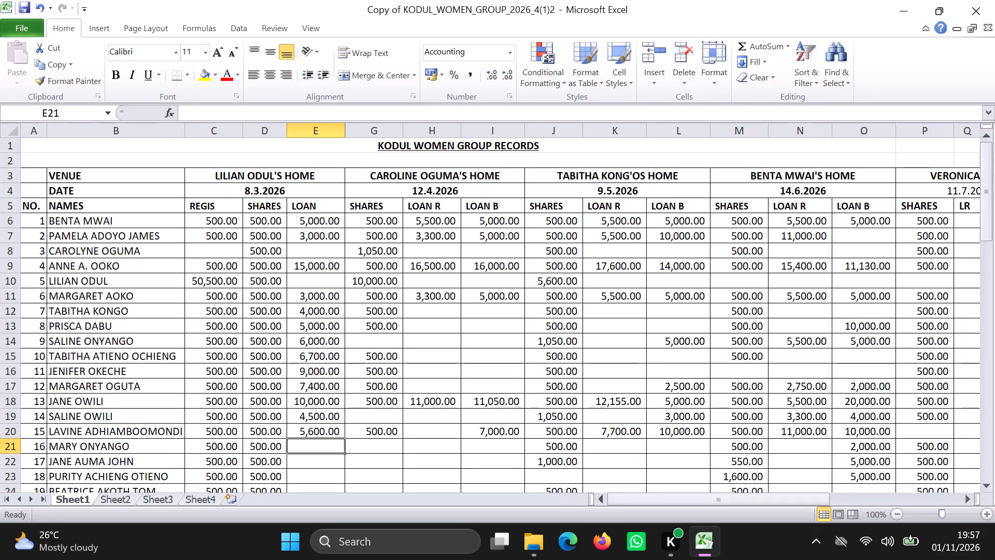
type("34200")
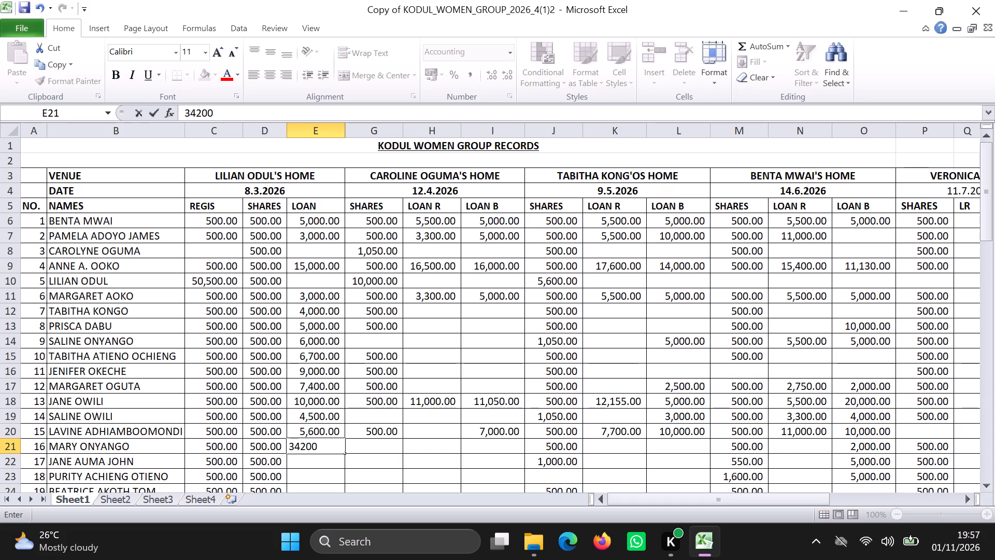
left_click(316, 456)
type("12")
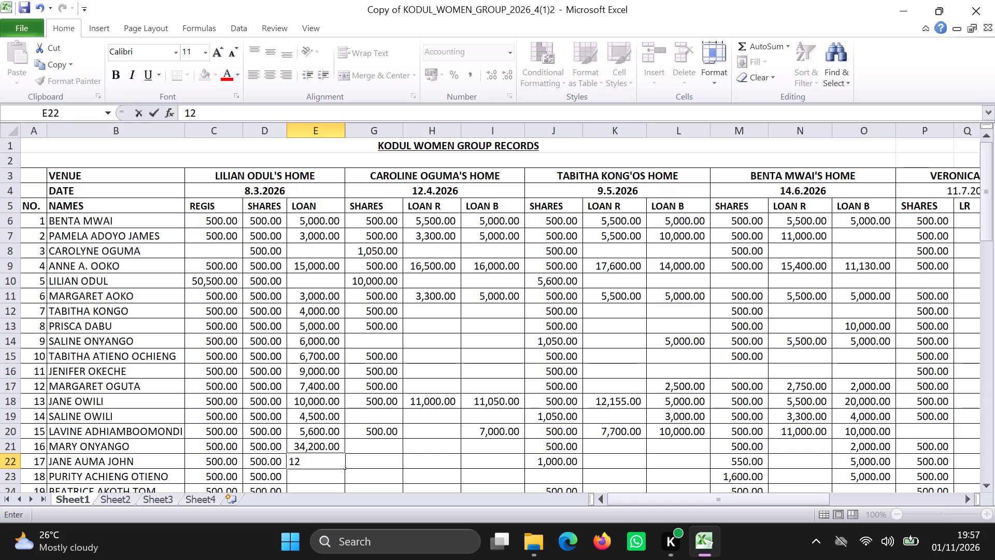
type("00")
key("0")
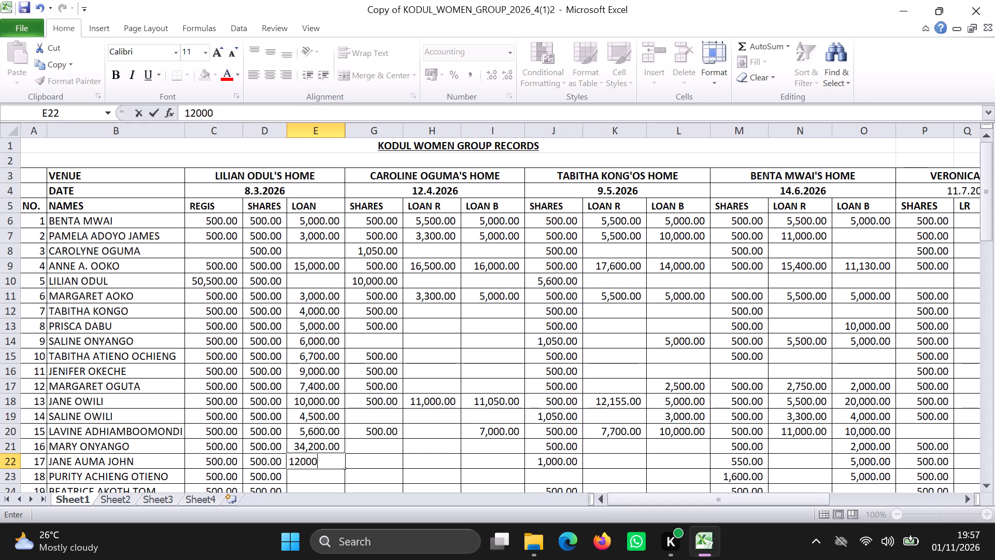
left_click(363, 464)
left_click(322, 478)
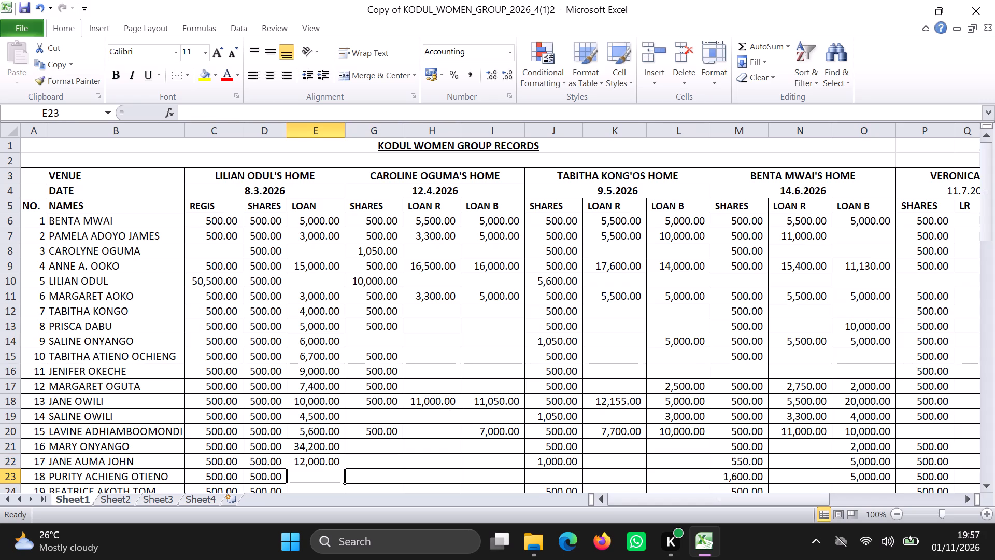
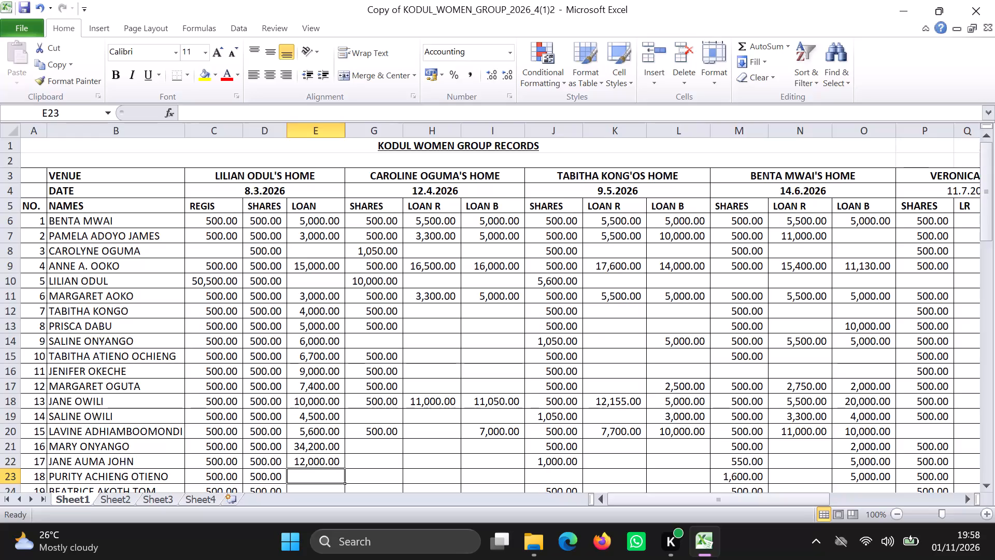
Enter a loan of 15000 for member no. 18 in the LOAN column of the 8.3.2026 meeting.
key("1")
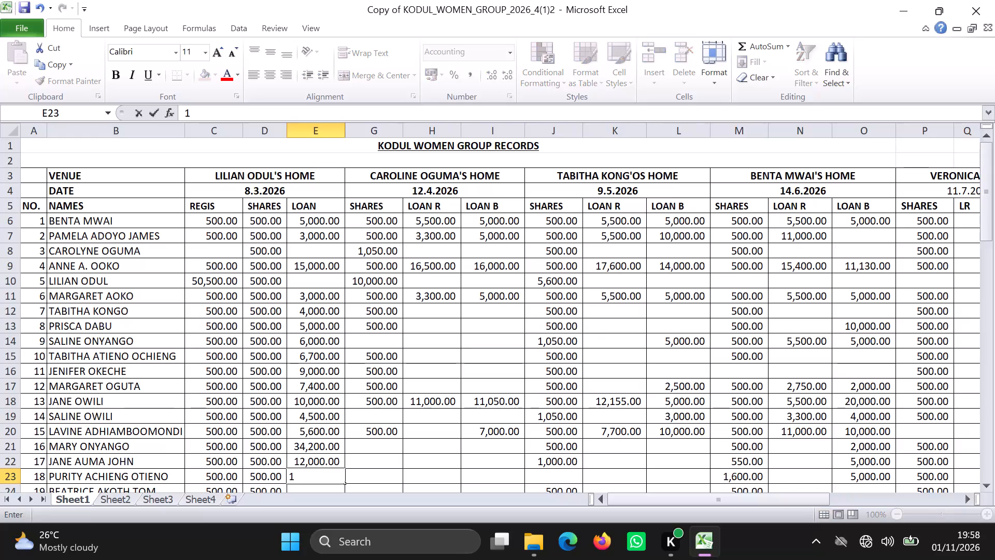
type("5000")
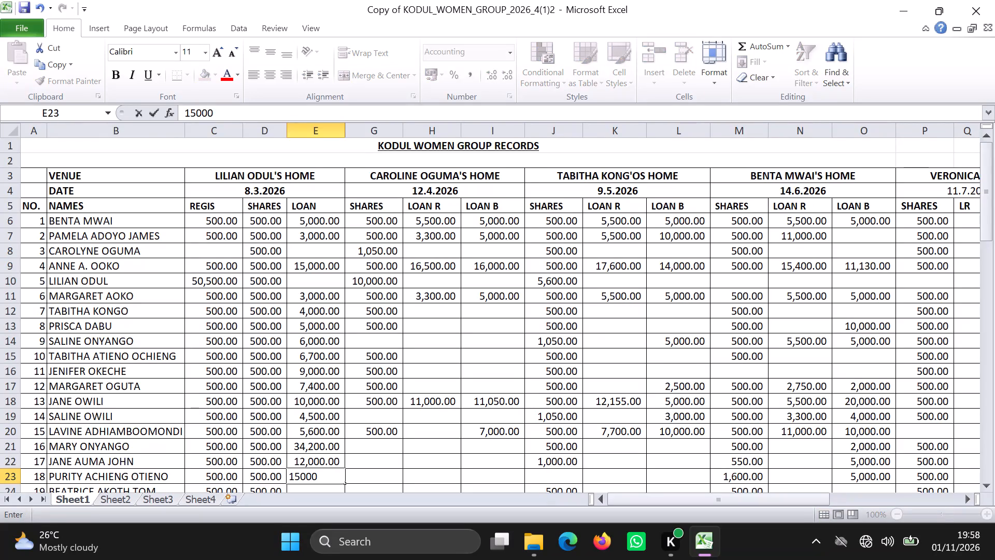
scroll(340, 452, "down", 1)
Fill the skipped LOAN cells of the 8.3.2026 meeting with 8000 for member no. 5 and 4300 for member no. 3.
left_click(315, 285)
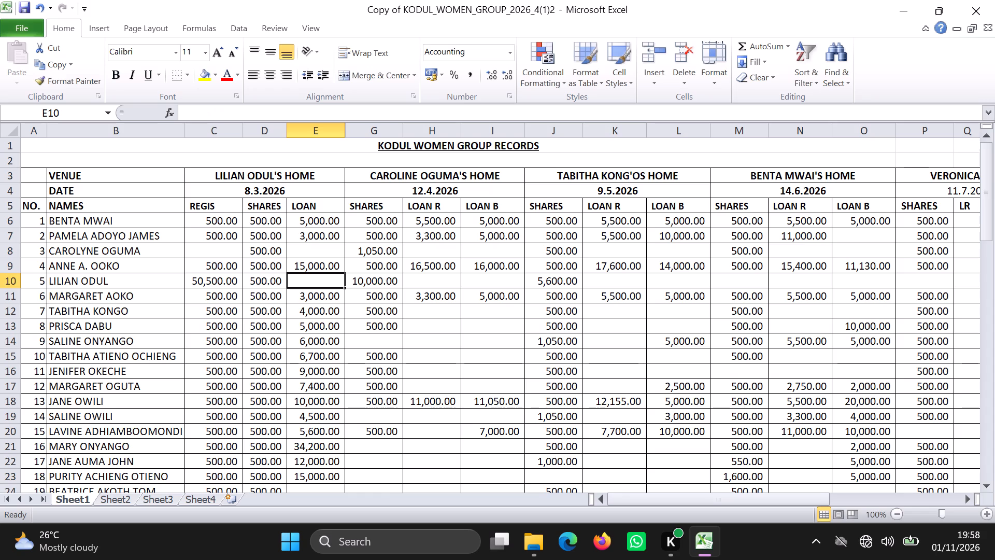
type("8000")
left_click(325, 324)
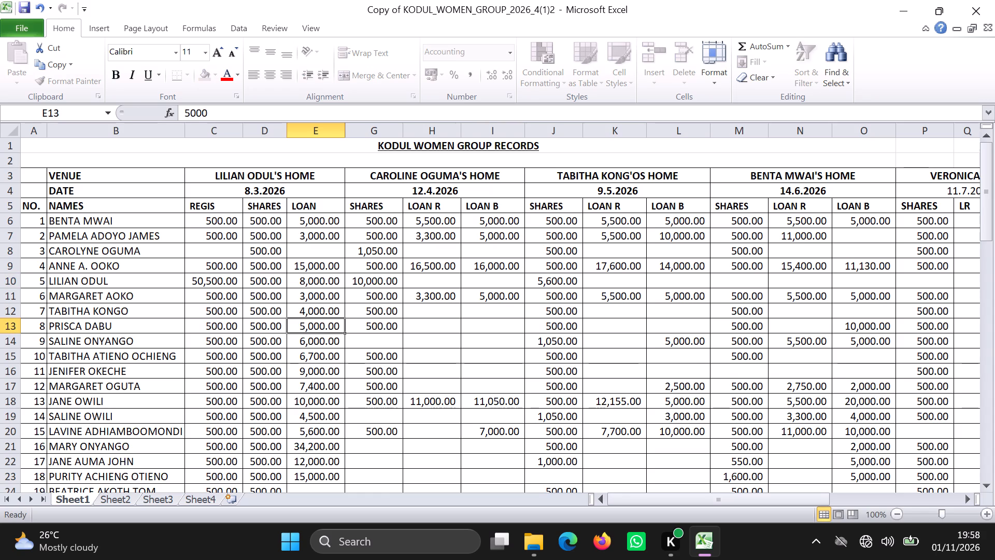
left_click(313, 255)
type("43")
type("000")
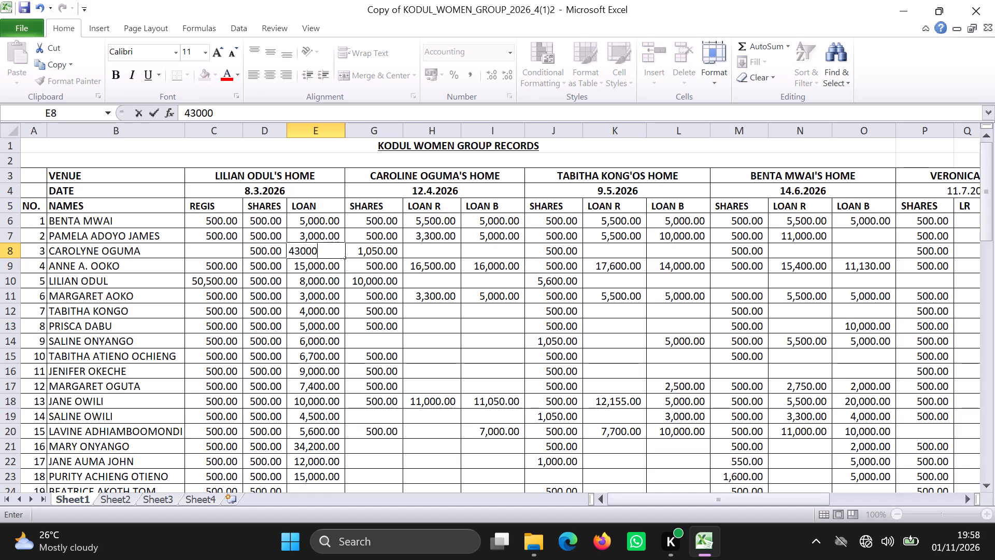
key("BackSpace")
scroll(333, 310, "down", 2)
left_click(333, 310)
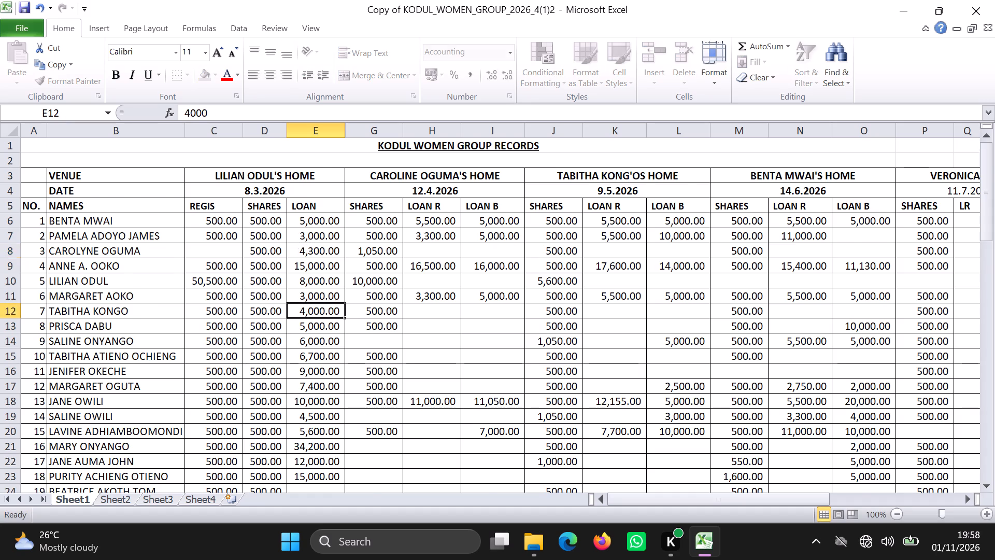
Enter loans of 20000 and 21000 for members no. 19 and 22 in the LOAN column of the 8.3.2026 meeting.
scroll(333, 310, "down", 2)
left_click(321, 357)
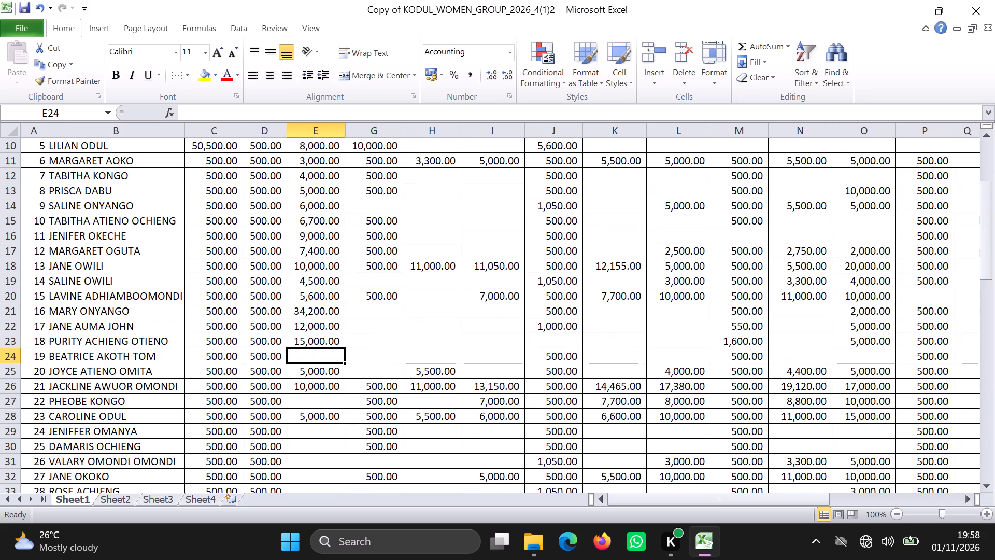
type("20000")
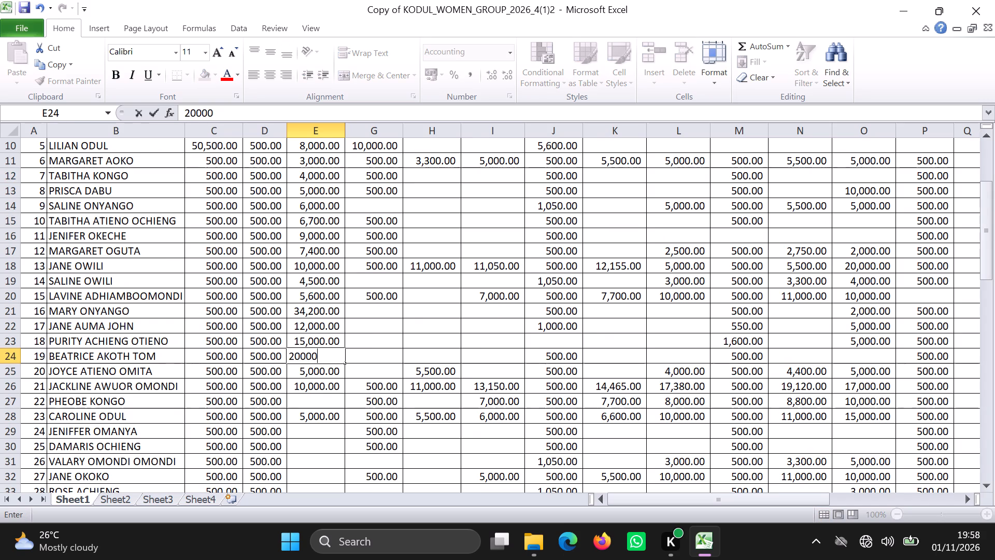
left_click(312, 409)
left_click(312, 404)
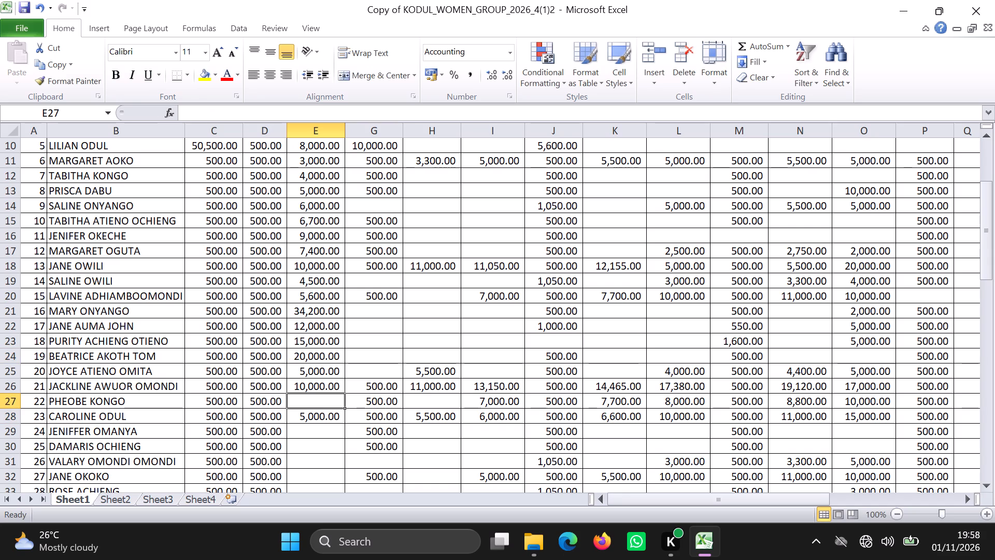
left_click(329, 432)
left_click(311, 402)
key("2")
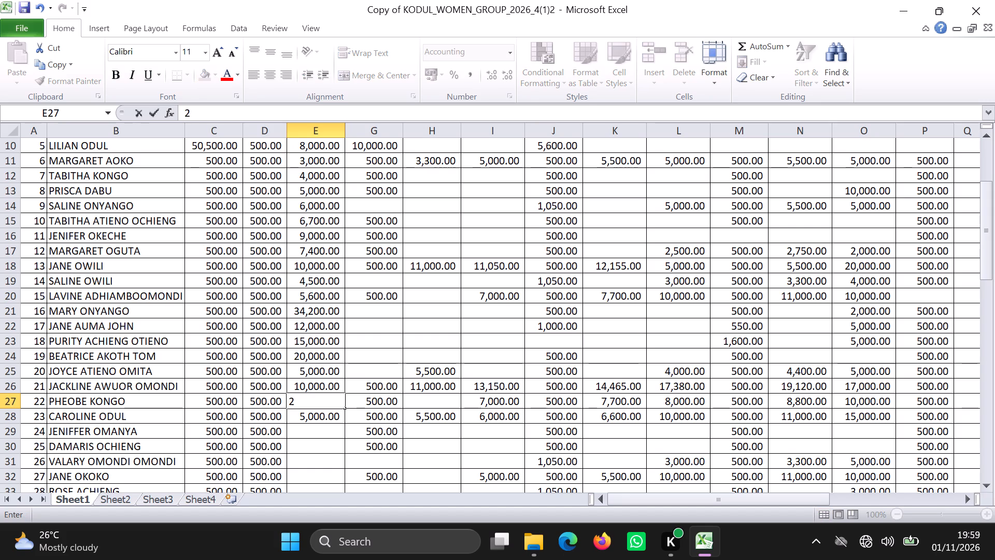
type("1000")
Enter loans of 9000, 5600 and 5000 for members no. 24, 25 and 26 in the LOAN column of the 8.3.2026 meeting.
left_click(317, 436)
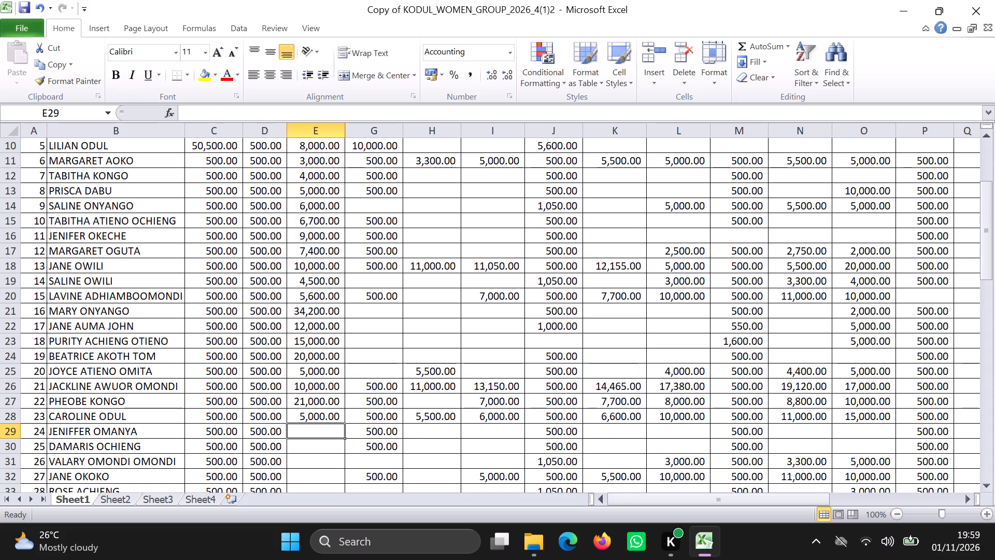
type("900")
key("0")
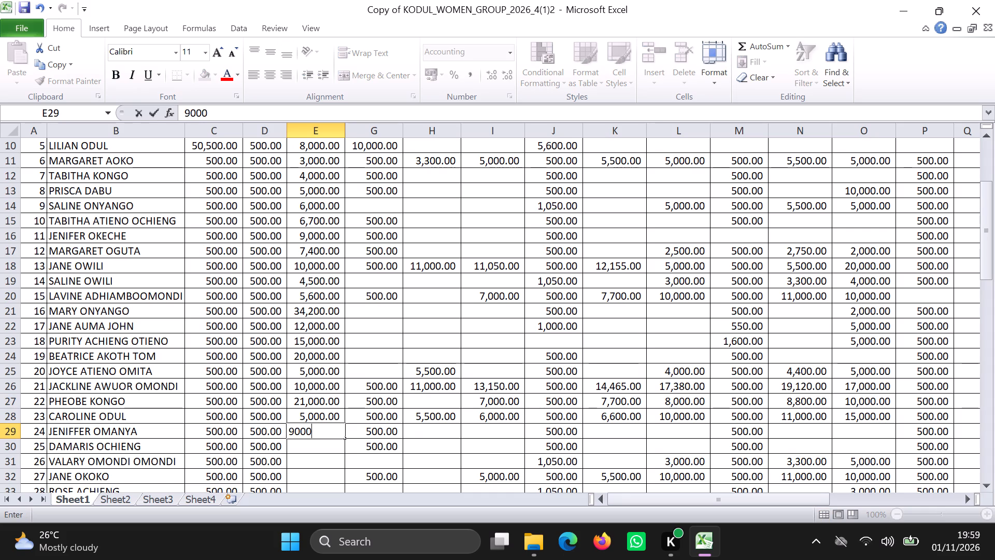
left_click(320, 445)
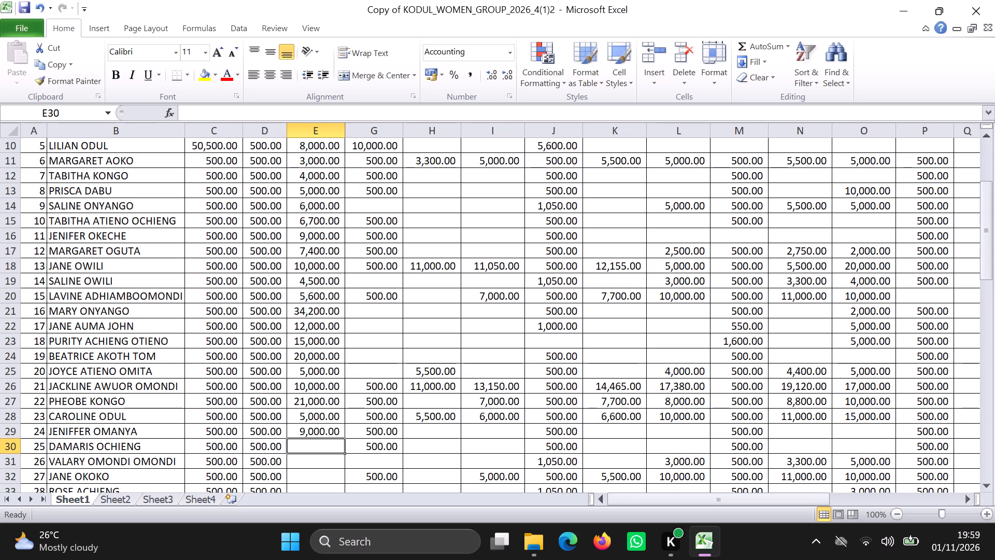
type("5600")
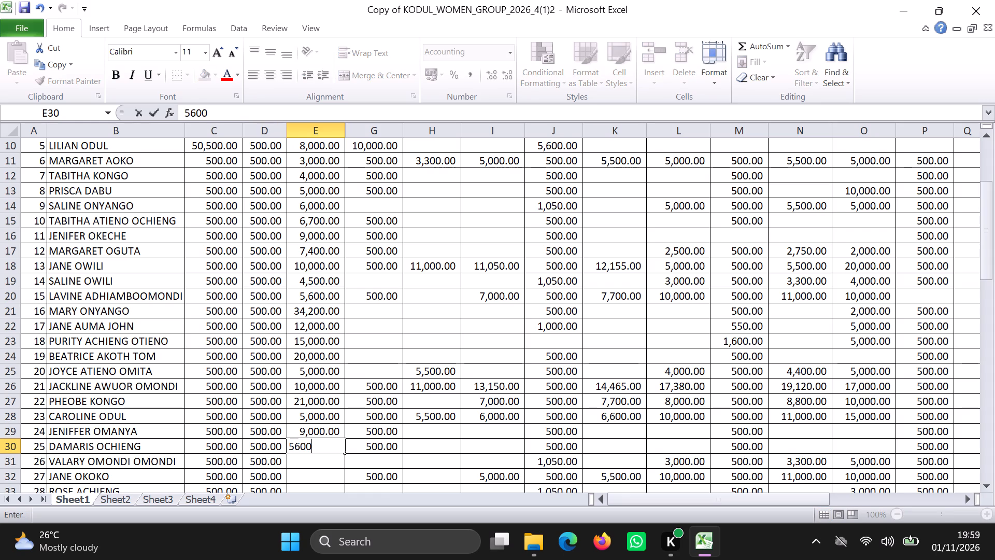
left_click(321, 459)
scroll(321, 459, "down", 1)
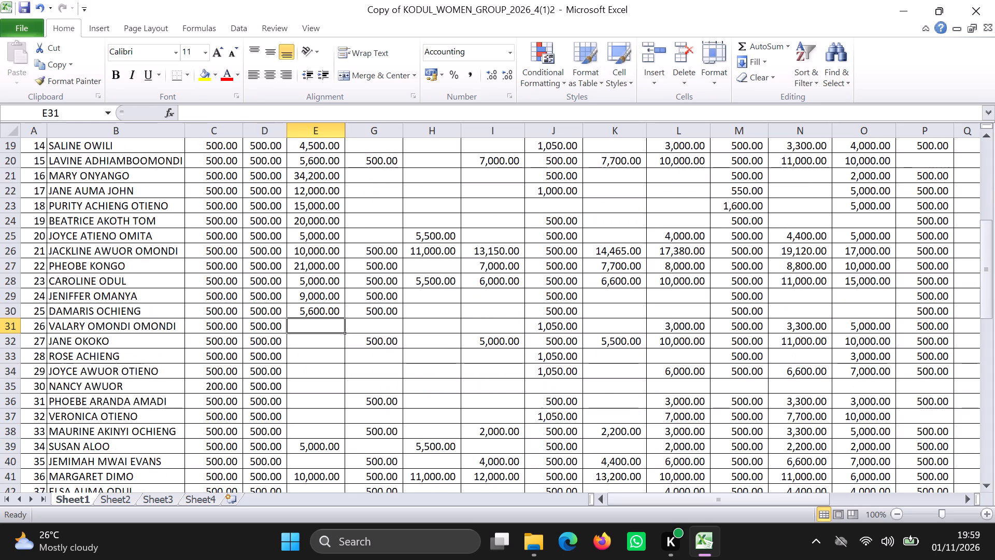
scroll(321, 459, "down", 1)
left_click(314, 325)
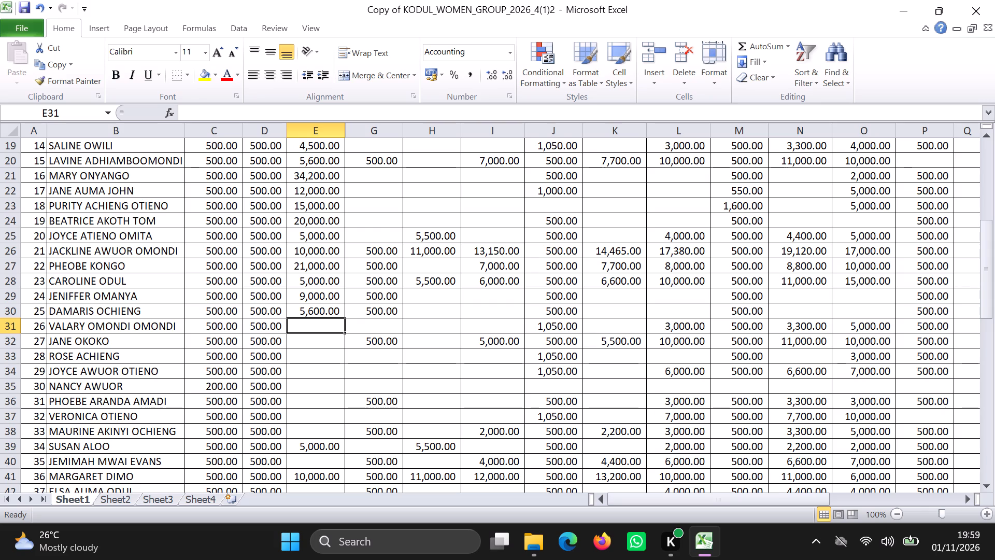
type("5000")
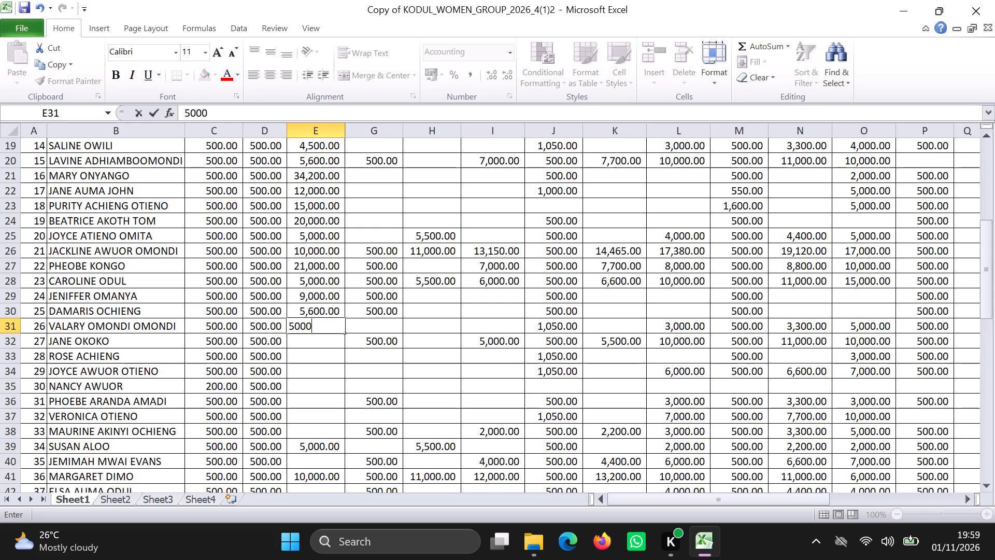
left_click(321, 342)
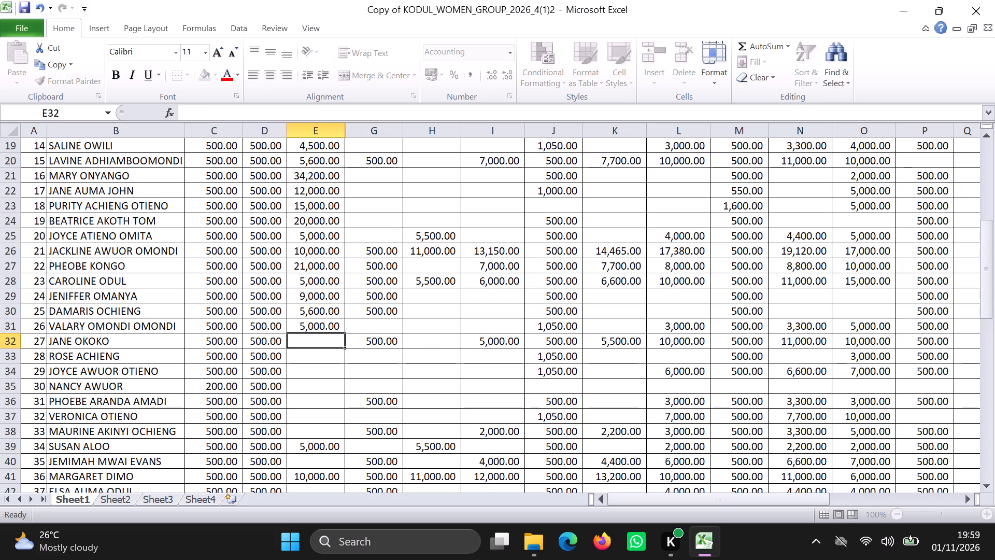
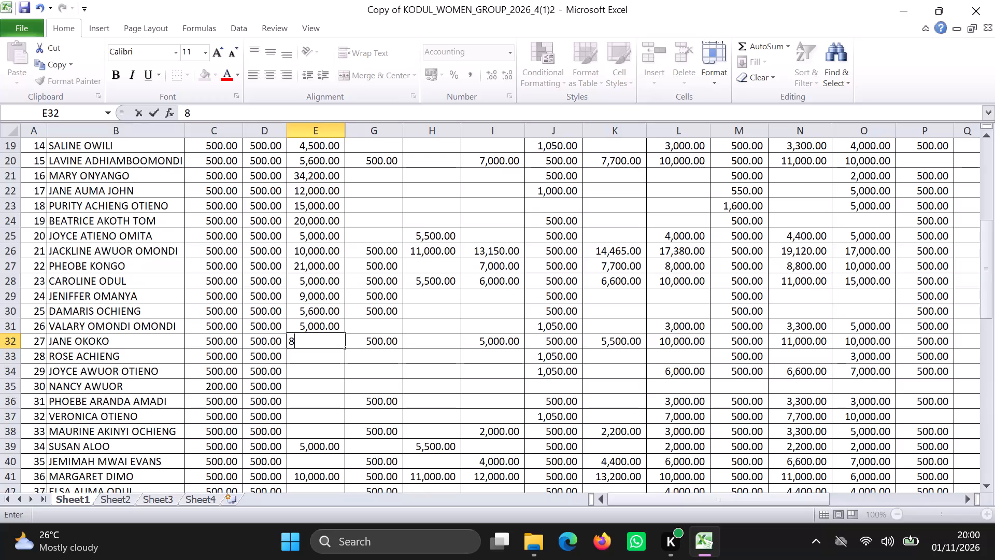
Enter loans of 8000, 5700 and 6700 for members no. 27, 28 and 29 in the LOAN column of the 8.3.2026 meeting.
type("000")
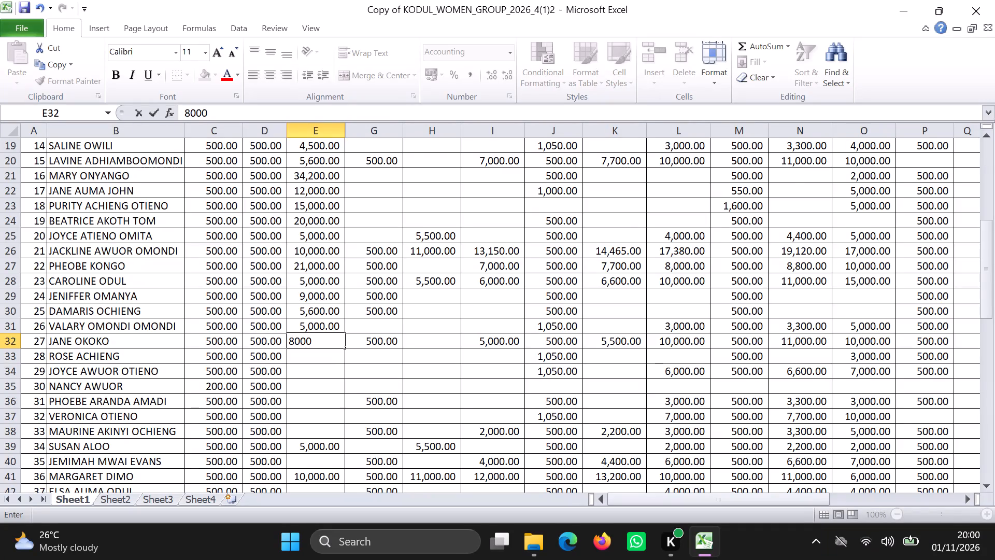
left_click(323, 354)
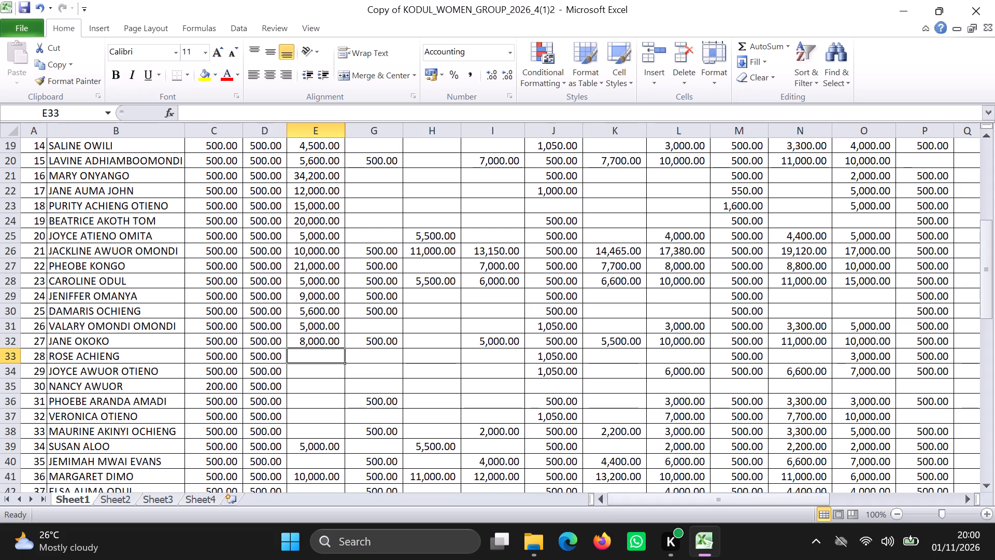
key("5")
key("7")
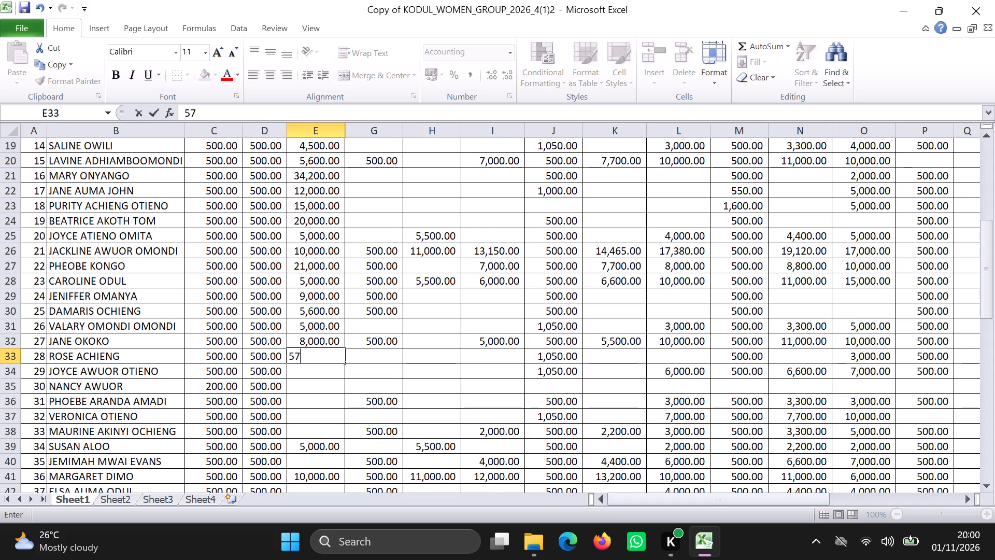
type("00")
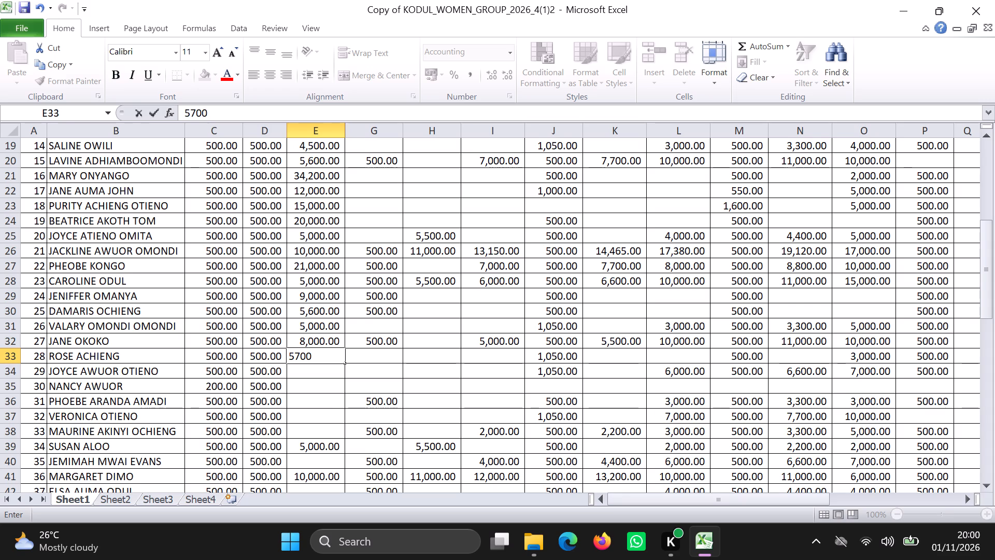
left_click(323, 371)
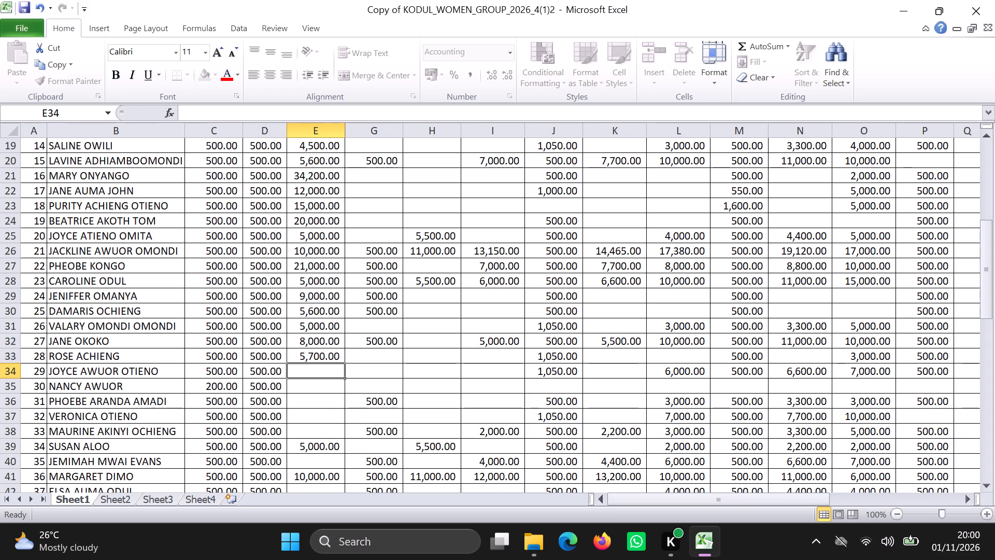
type("67")
type("00")
Enter loans of 23400, 3400 and 9000 for members no. 30, 31 and 32 in the LOAN column of the 8.3.2026 meeting.
left_click(322, 383)
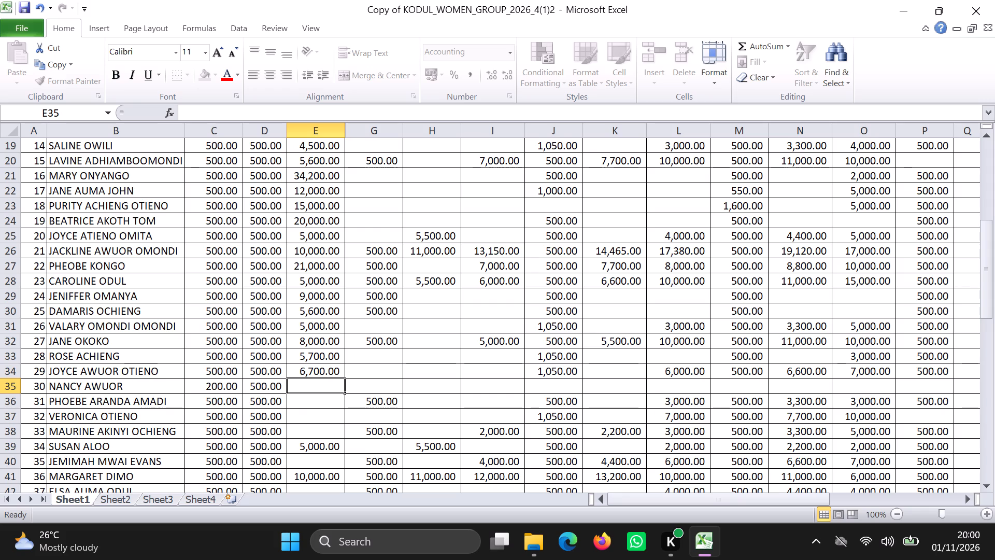
left_click(324, 387)
type("234")
type("00")
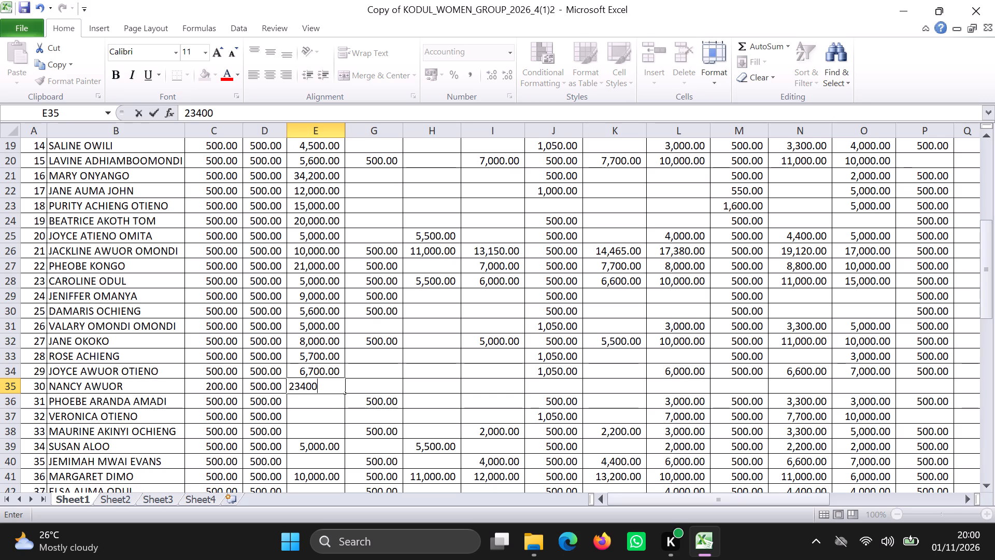
left_click(331, 408)
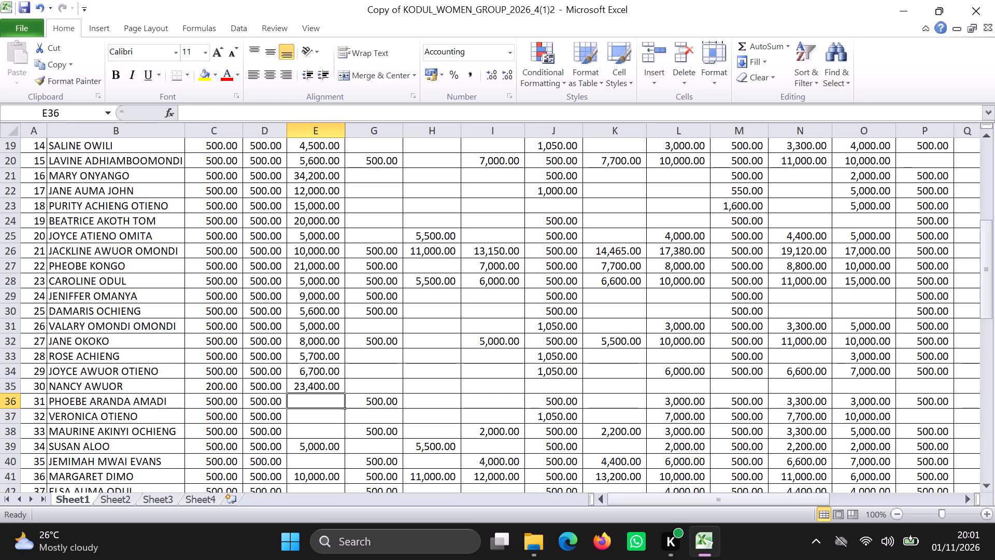
type("34")
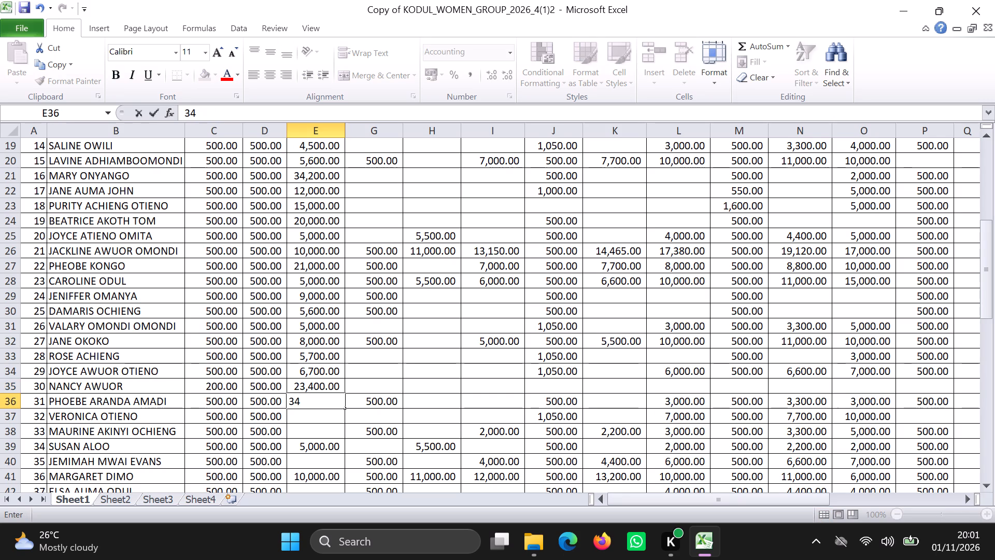
type("00")
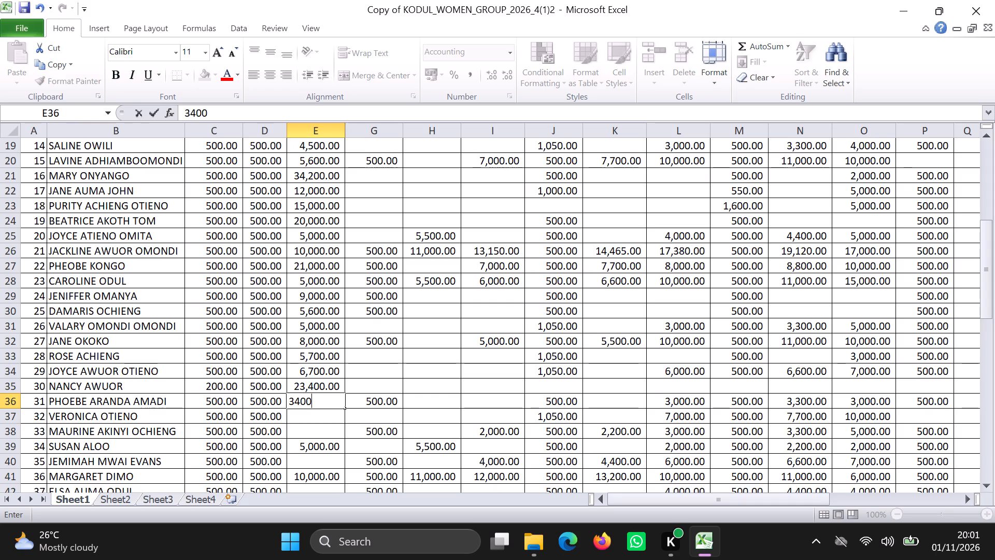
left_click(325, 416)
left_click(319, 419)
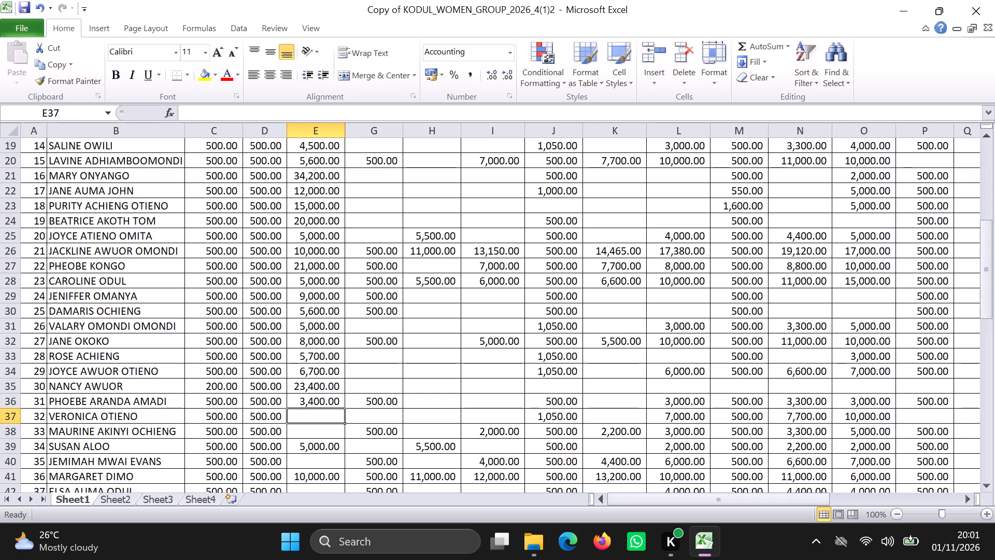
type("9000")
Enter loans of 31000 and 18000 for members no. 33 and 35 in the LOAN column of the 8.3.2026 meeting.
left_click(329, 430)
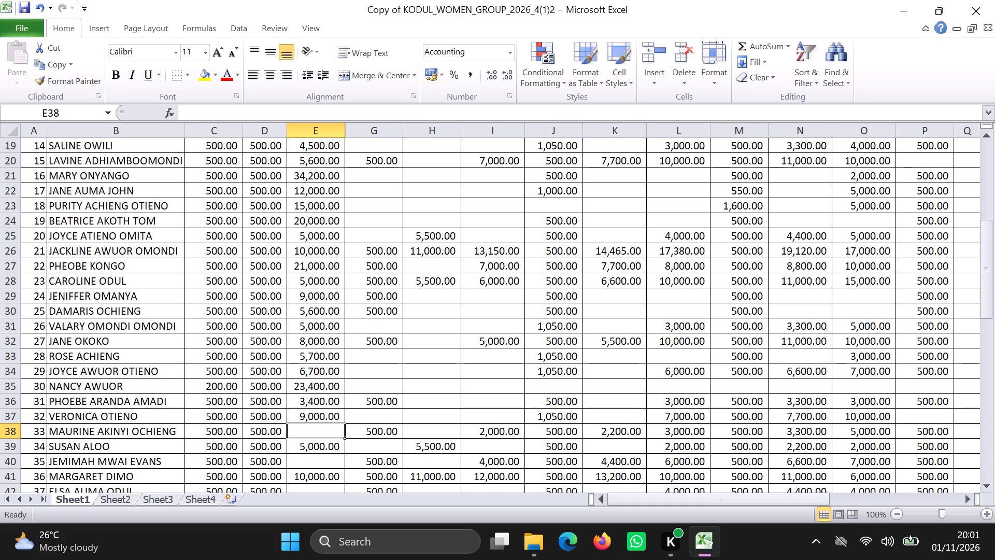
key("3")
key("1")
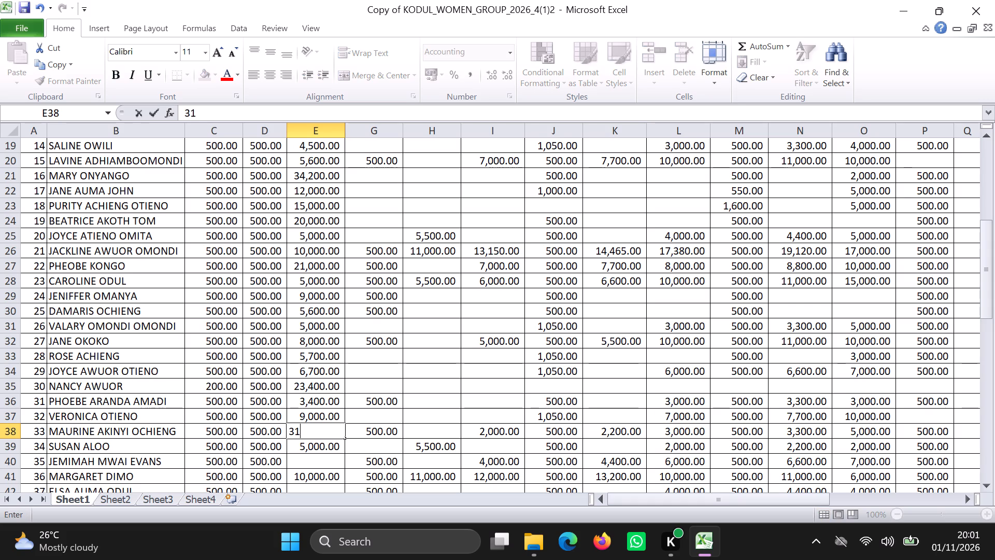
type("000")
left_click(332, 463)
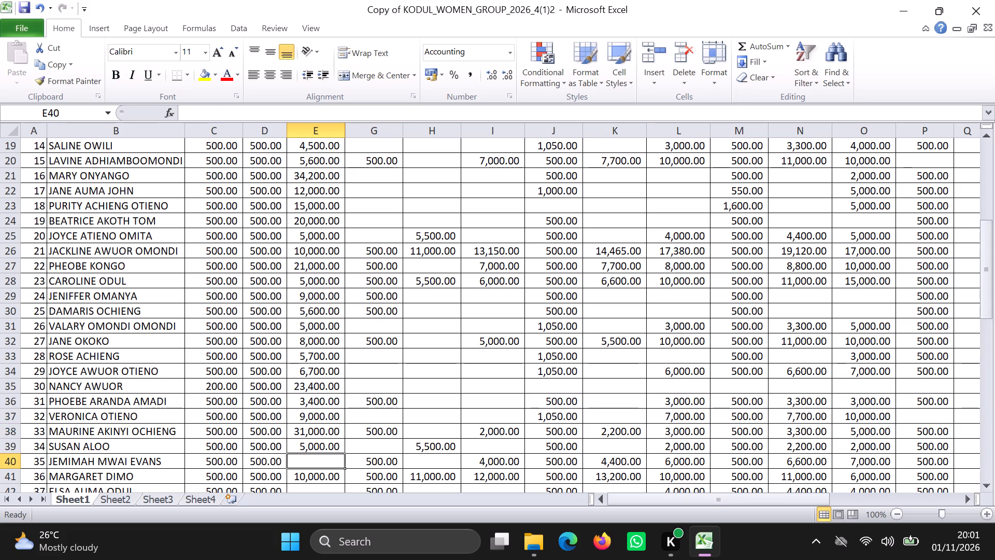
key("1")
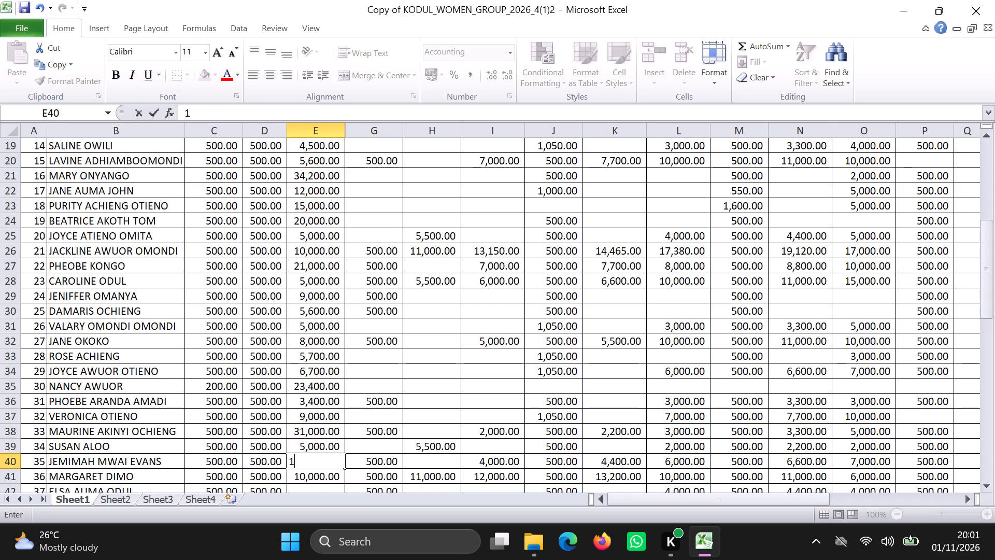
key("8")
type("000")
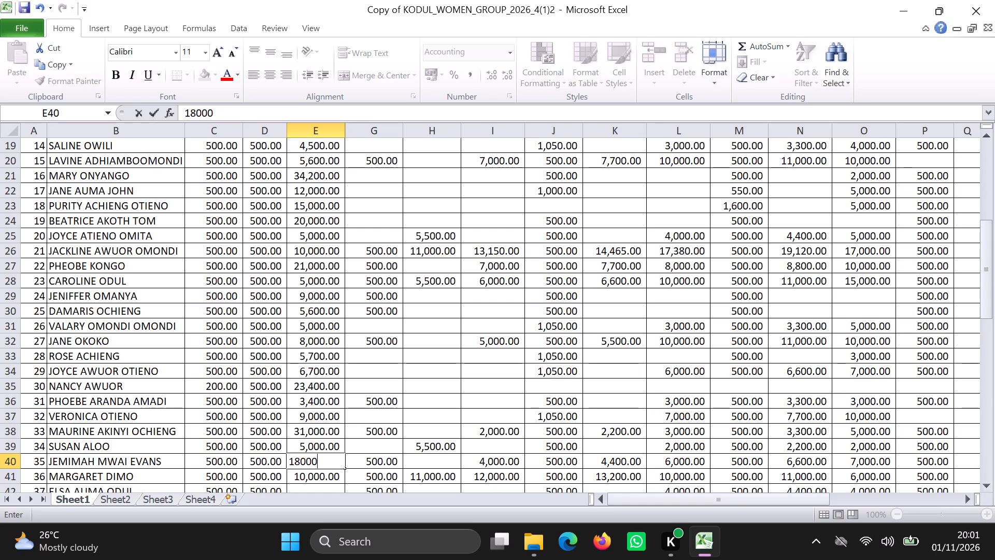
Enter loans of 12000 and 18500 for members no. 37 and 38 in the LOAN column of the 8.3.2026 meeting.
left_click(330, 486)
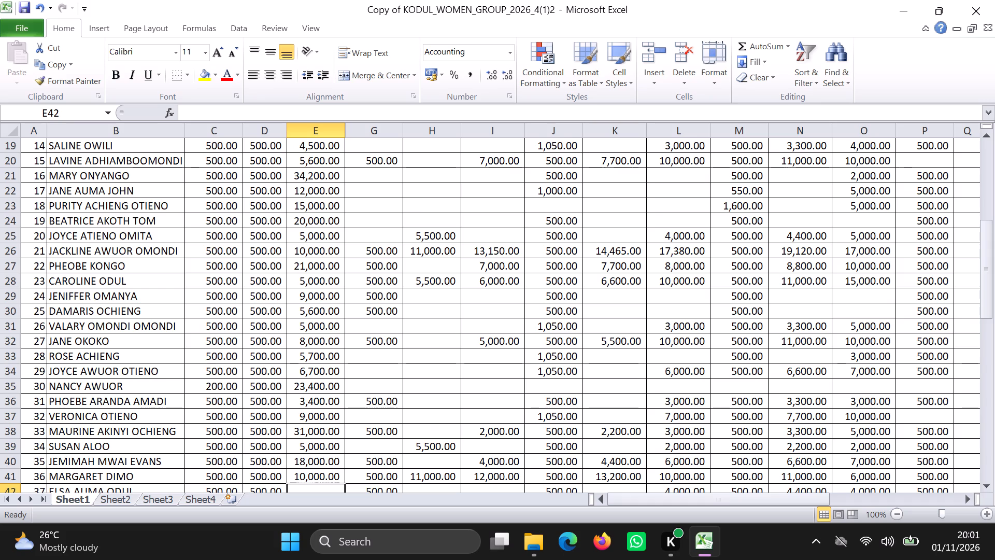
scroll(268, 437, "down", 1)
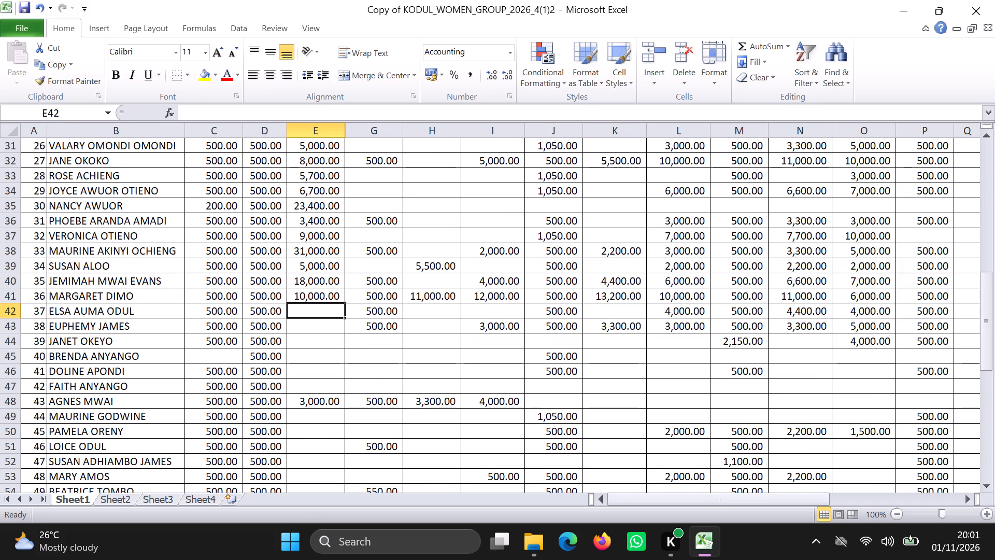
left_click(311, 315)
type("12")
type("000")
left_click(322, 327)
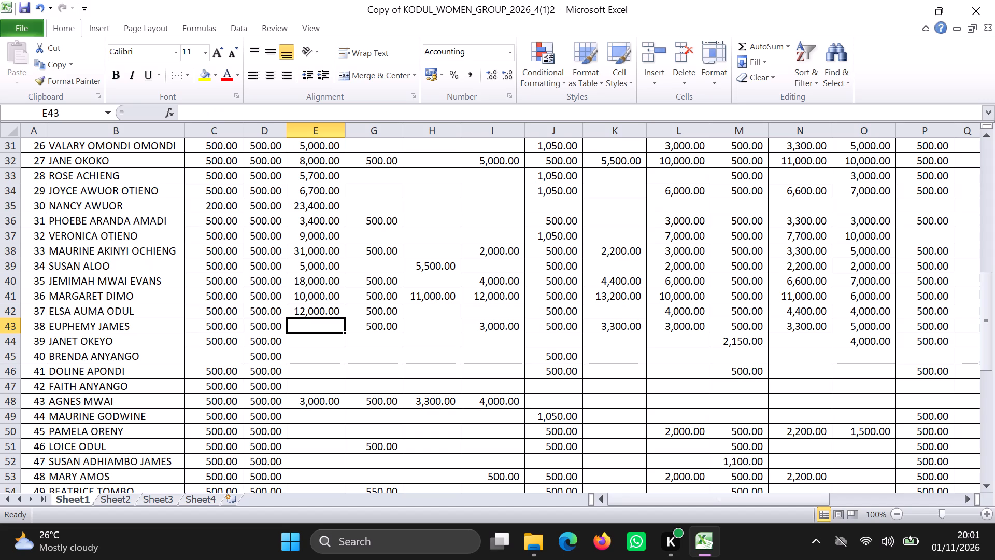
key("1")
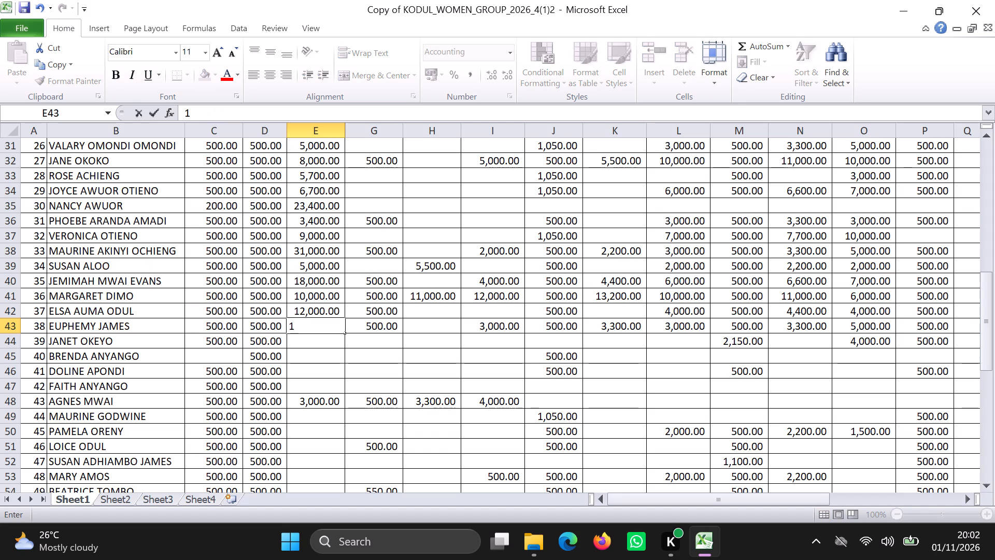
key("8")
type("5000")
key("BackSpace")
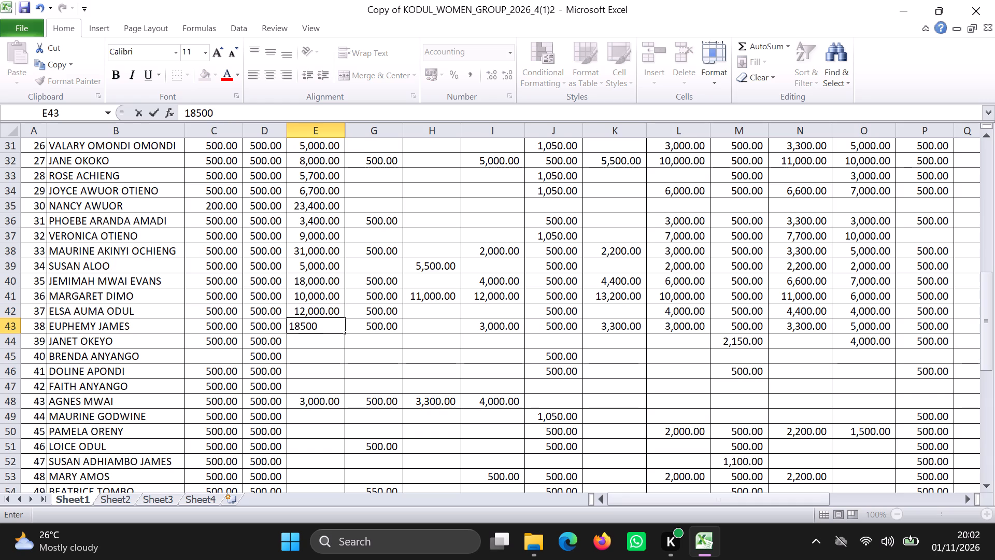
Enter loans of 11000, 8000 and 23000 for members no. 39, 40 and 41 in the LOAN column of the 8.3.2026 meeting.
left_click(304, 337)
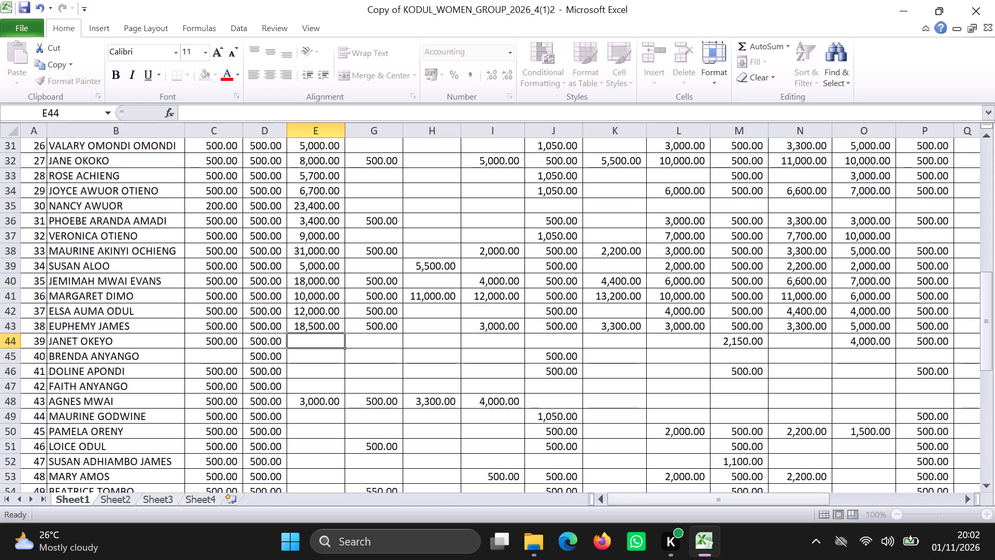
type("11")
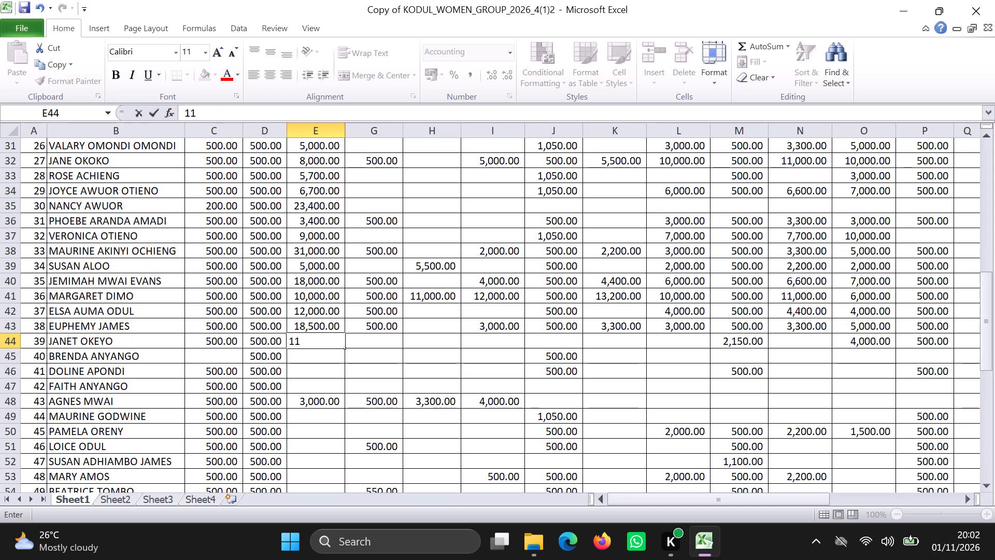
type("000")
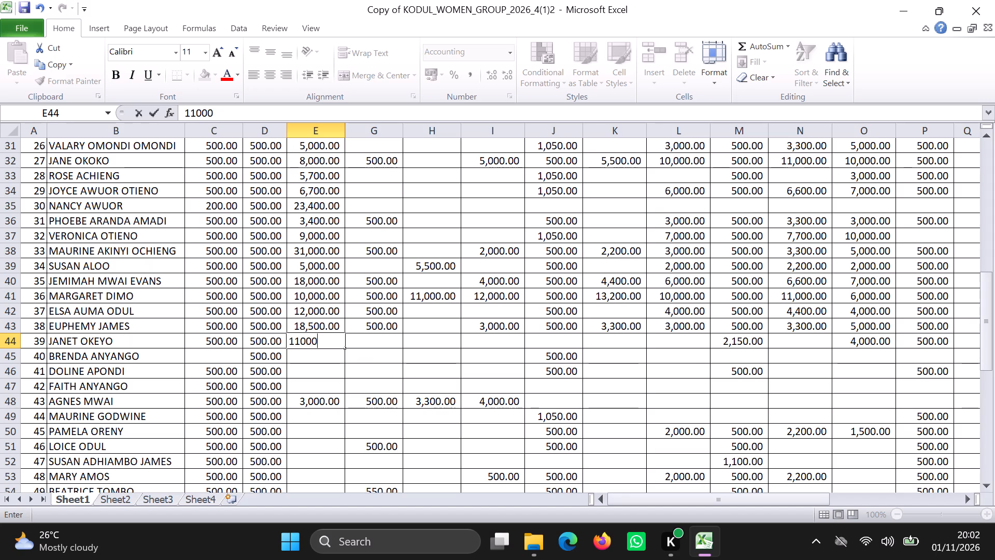
left_click(319, 358)
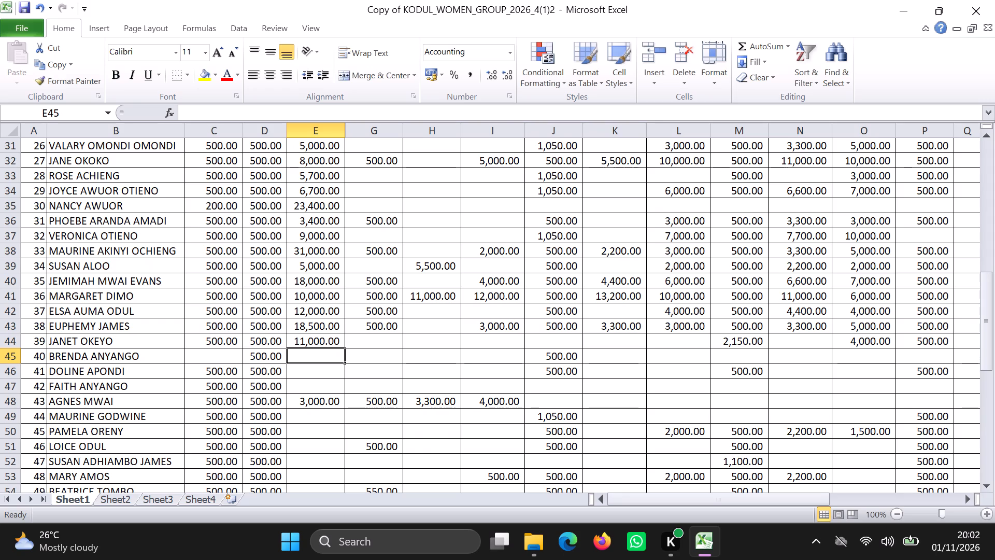
left_click(307, 356)
key("8")
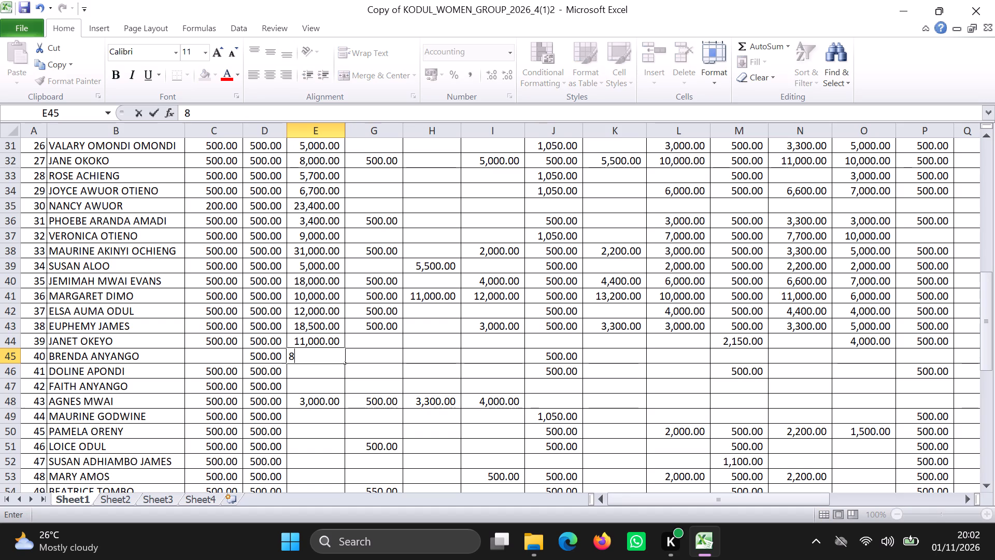
type("000")
left_click(321, 373)
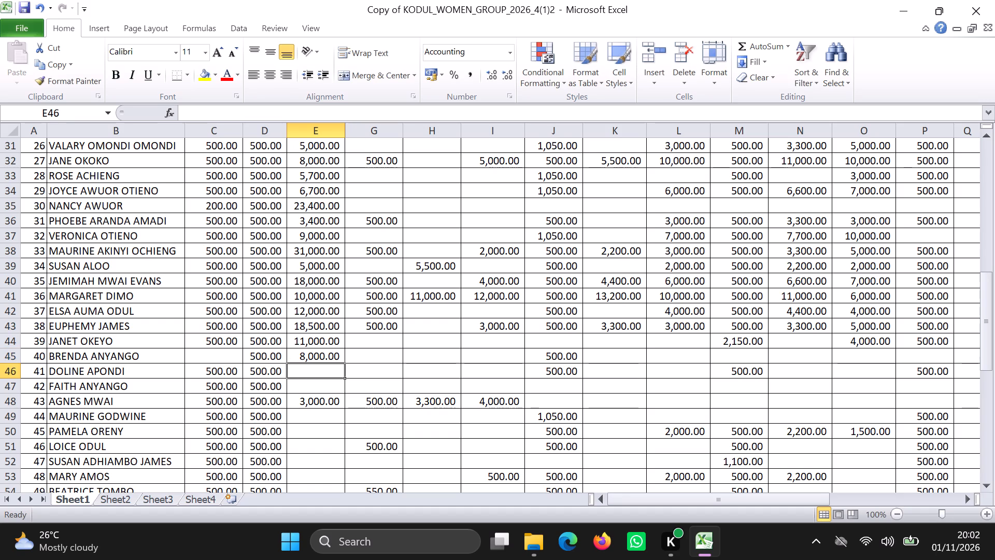
key("h")
key("BackSpace")
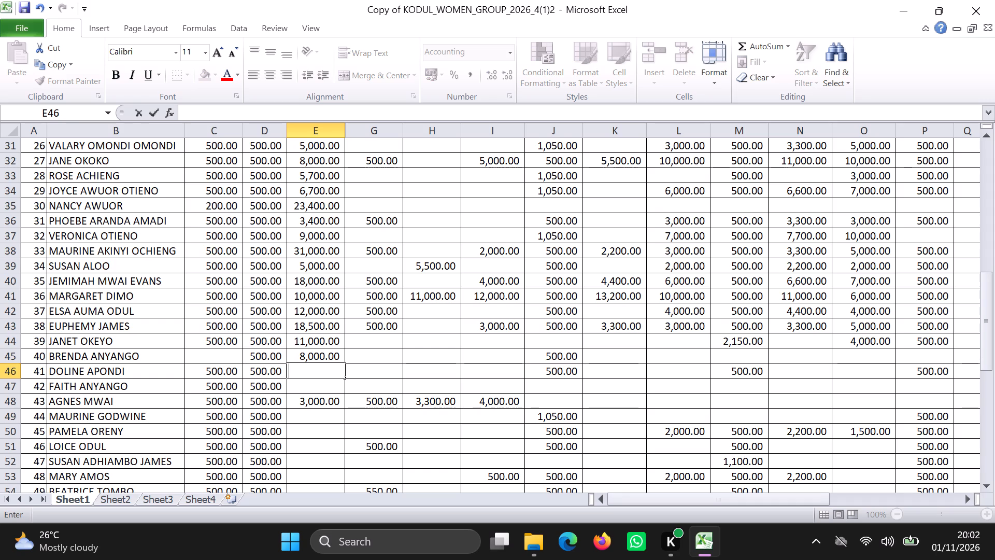
type("23")
type("000")
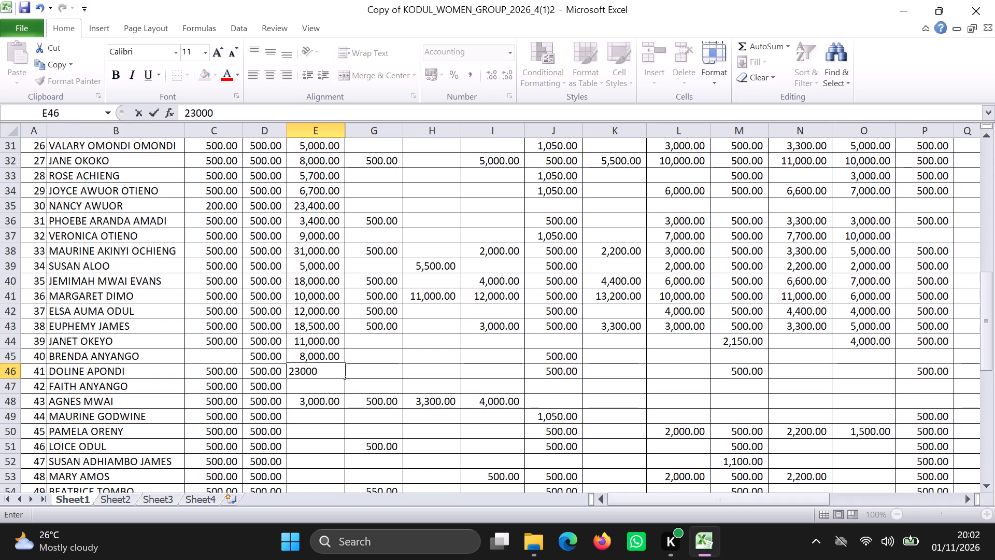
left_click(315, 389)
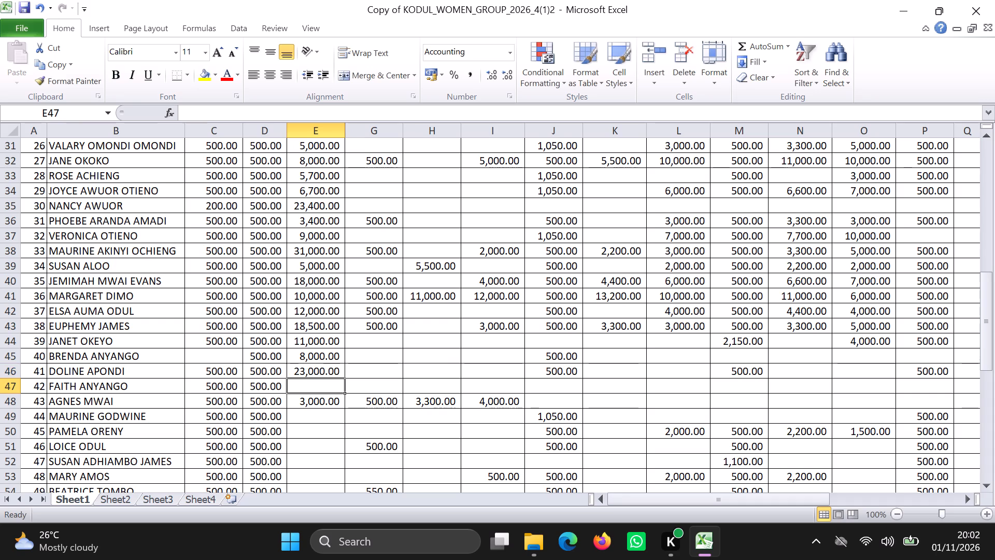
Enter a loan of 12500 for member no. 42 in the LOAN column of the 8.3.2026 meeting.
type("12")
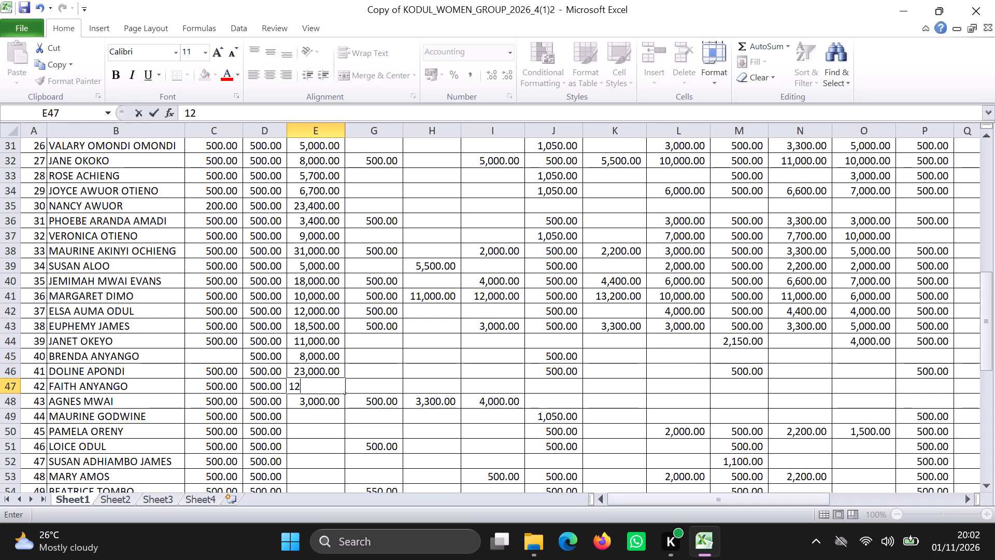
type("500")
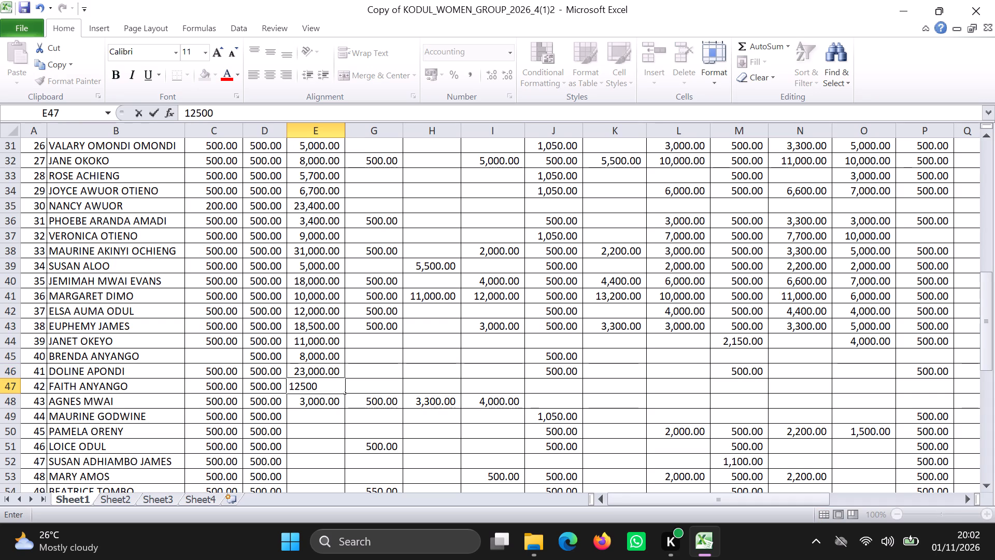
left_click(330, 413)
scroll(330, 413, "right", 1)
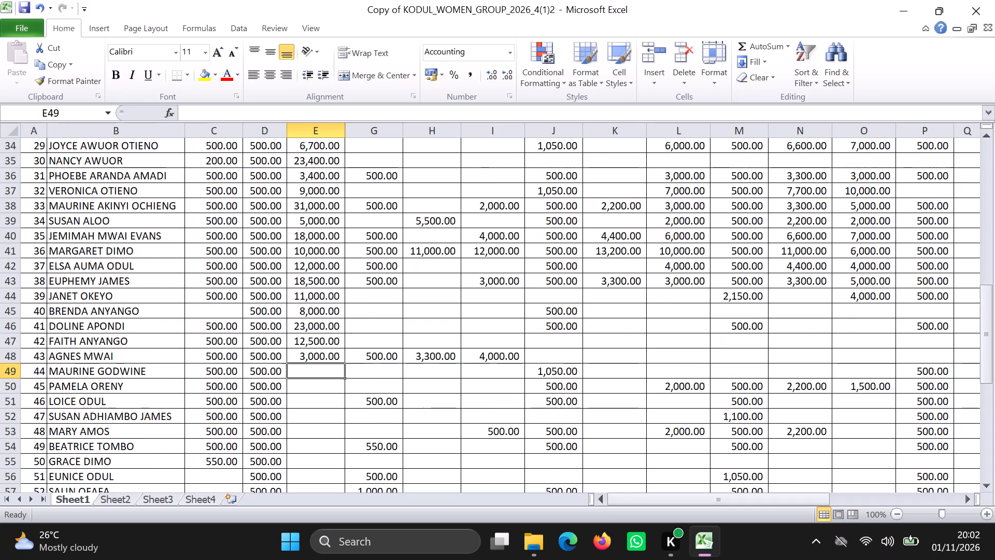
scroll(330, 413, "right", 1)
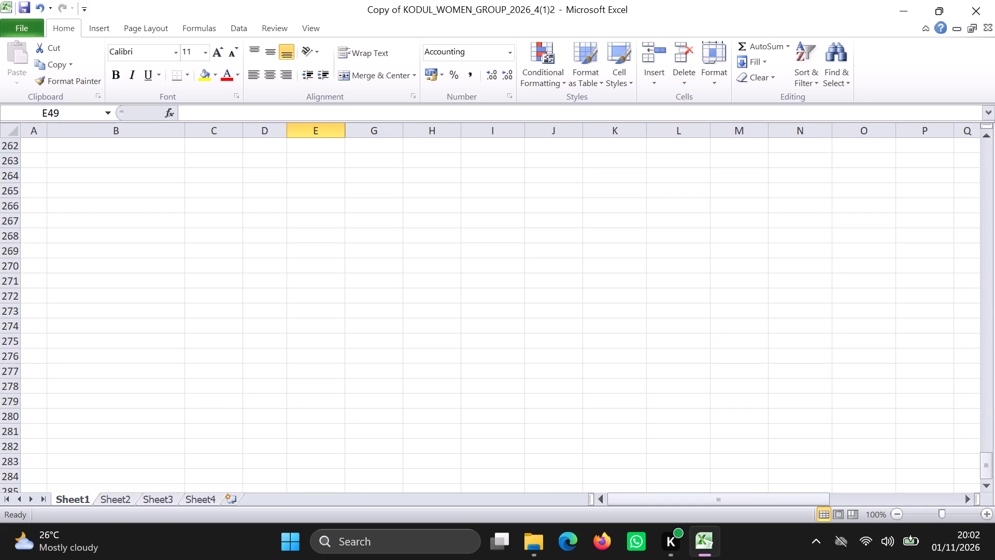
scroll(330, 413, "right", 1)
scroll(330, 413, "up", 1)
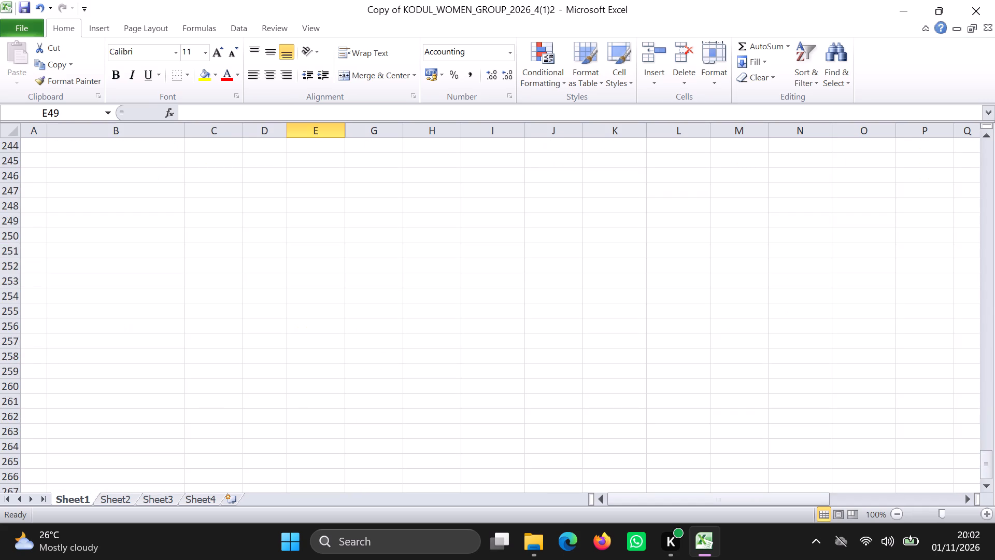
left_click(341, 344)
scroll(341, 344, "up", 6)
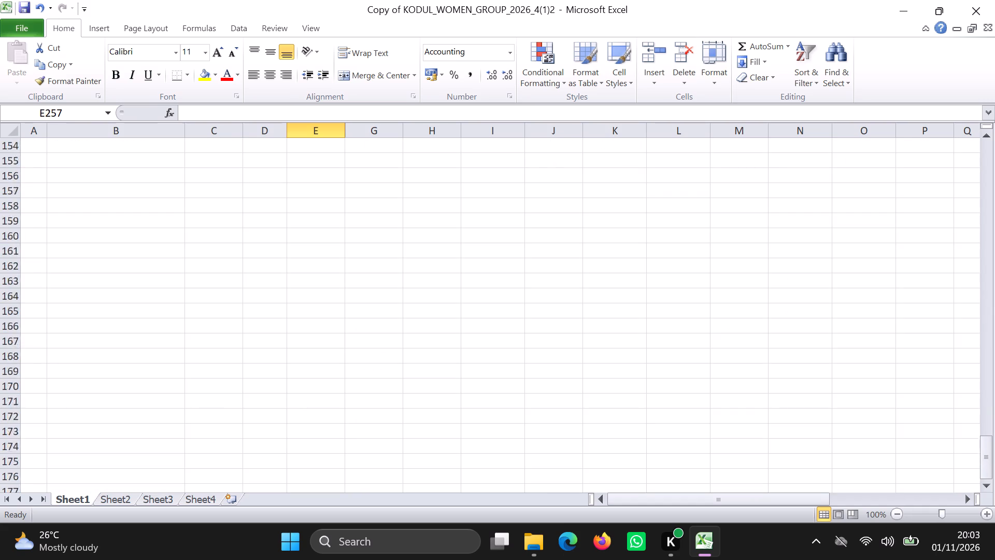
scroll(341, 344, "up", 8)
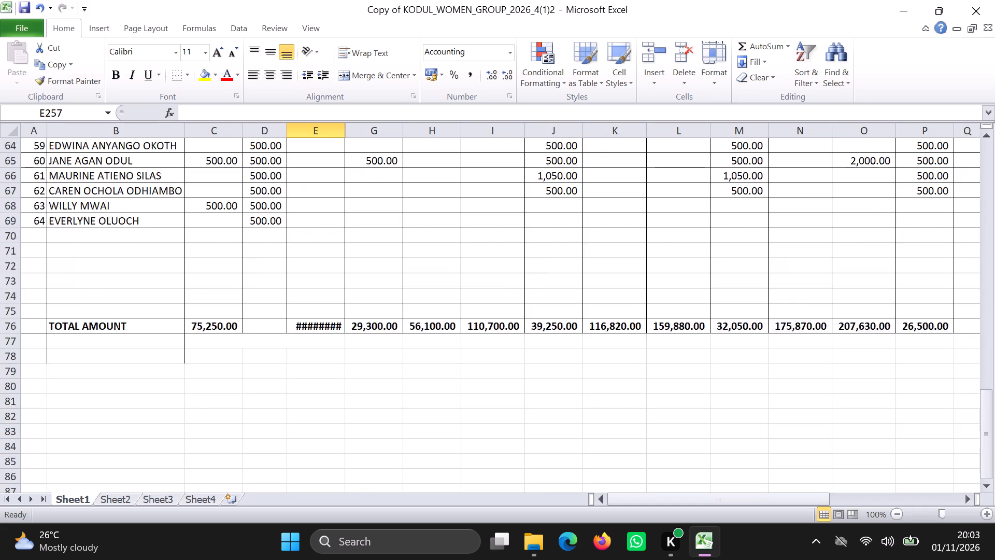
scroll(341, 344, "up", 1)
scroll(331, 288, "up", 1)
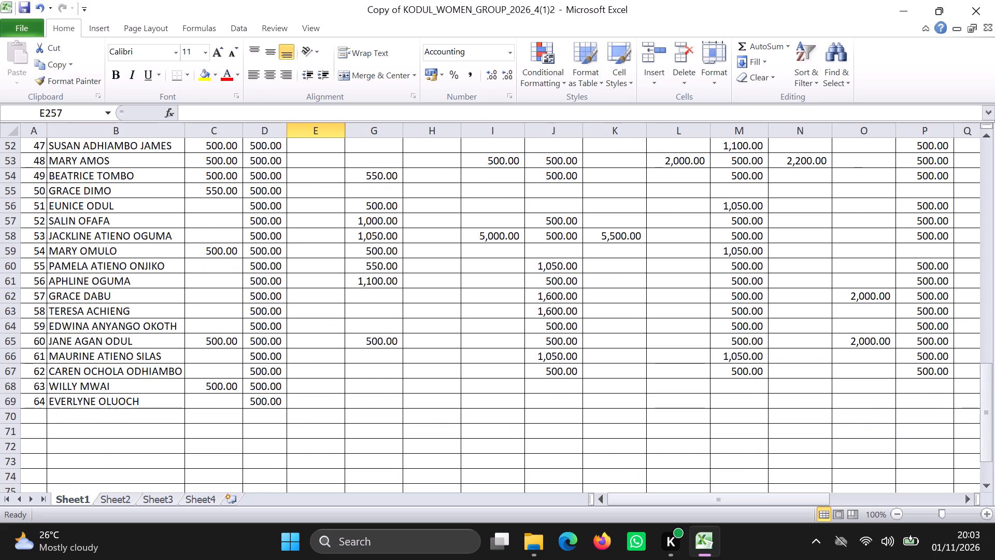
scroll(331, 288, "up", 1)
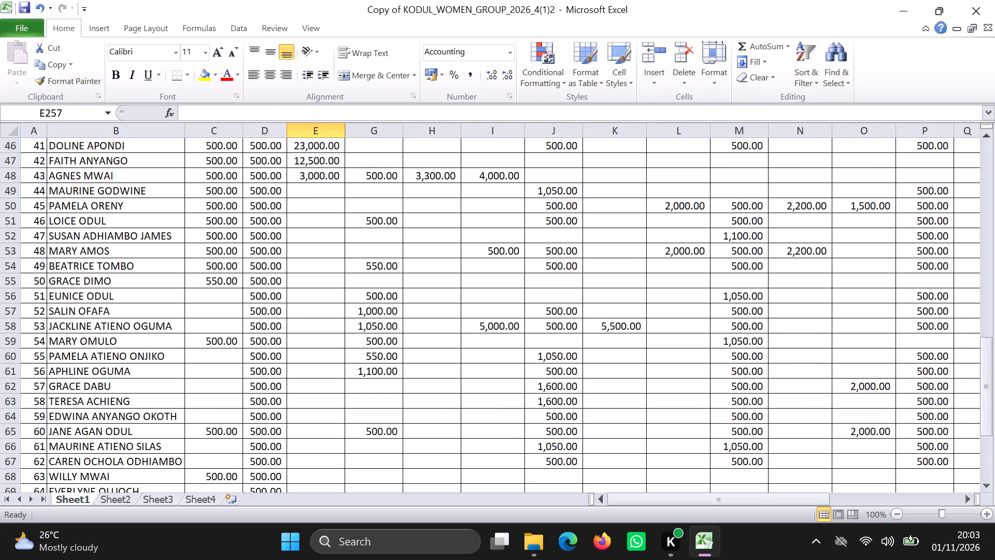
Enter loans of 6000 and 43000 for members no. 44 and 45 in the LOAN column of the 8.3.2026 meeting.
left_click(310, 195)
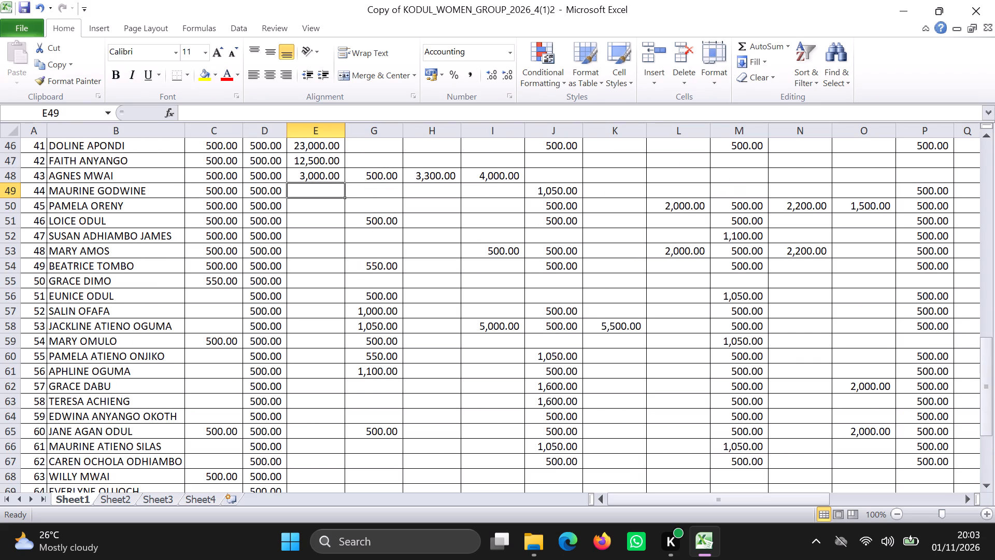
key("6")
type("000")
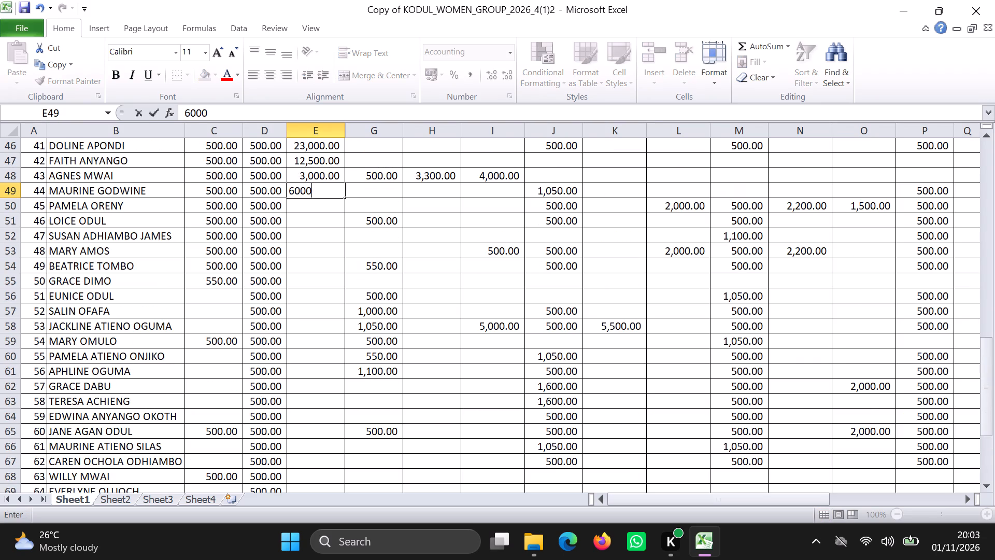
left_click(323, 207)
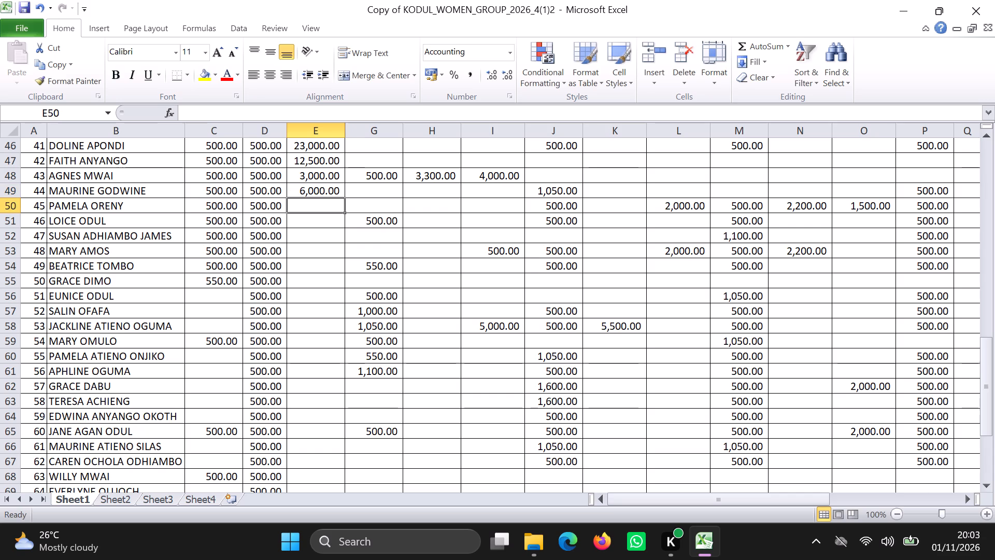
type("43")
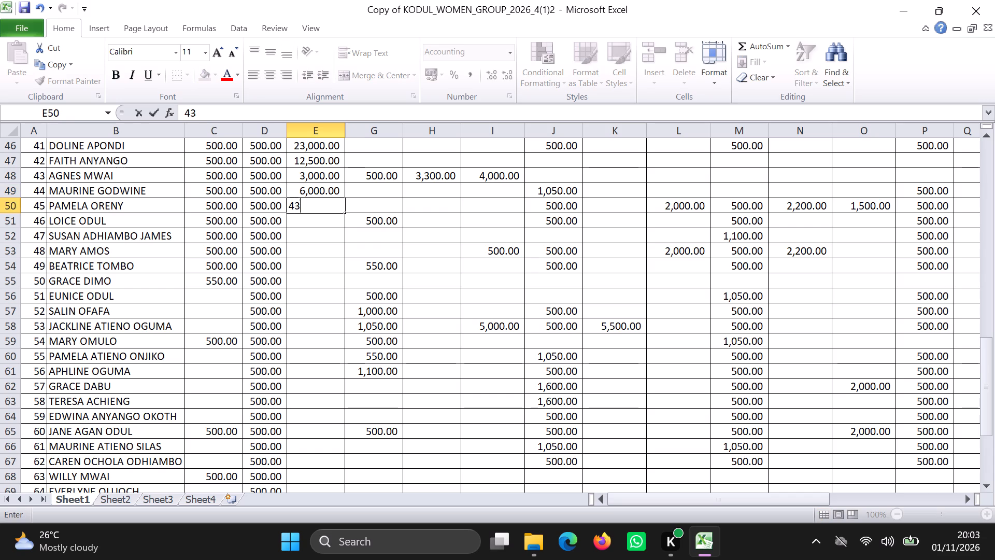
type("000")
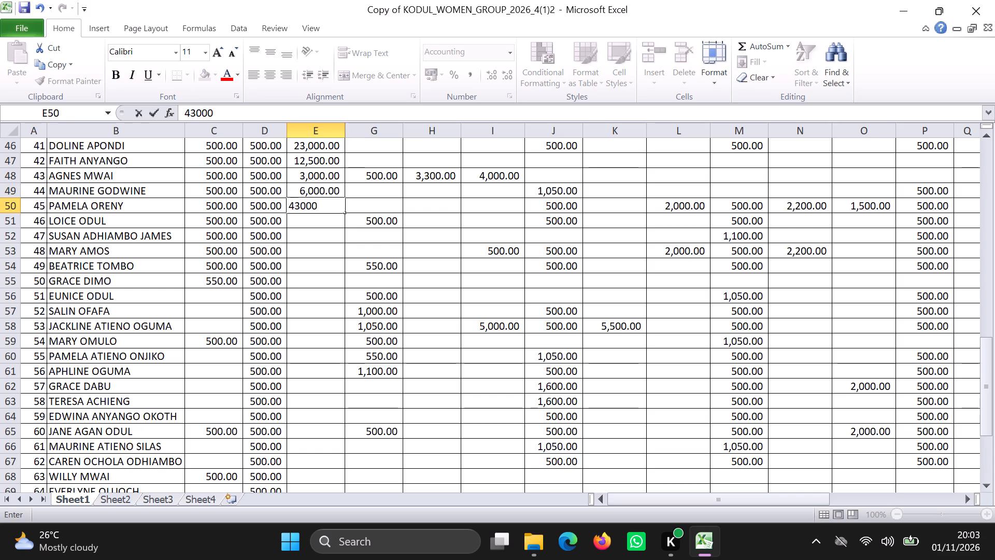
left_click(325, 221)
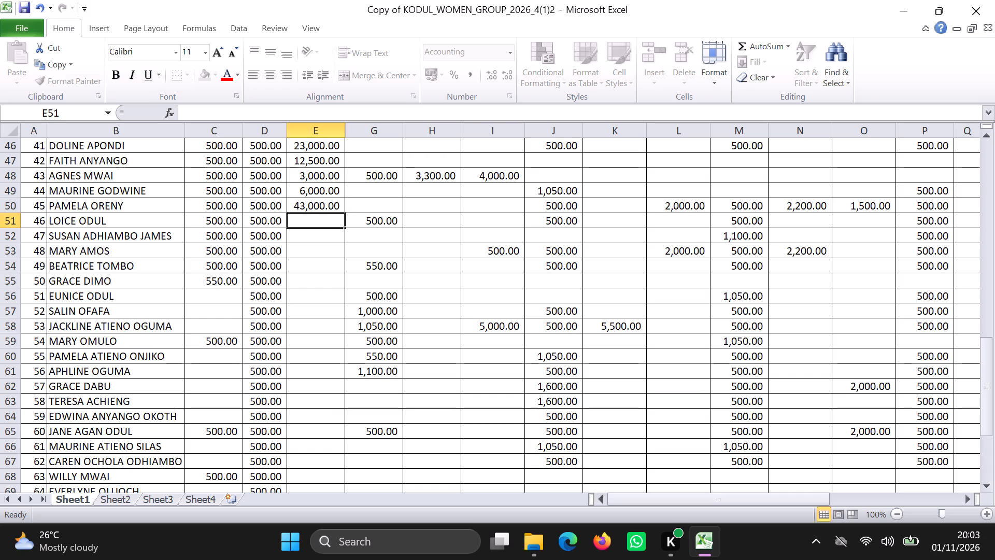
Enter the loan amount beginning with 11 for member no. 46 in the LOAN column of the 8.3.2026 meeting.
type("11")
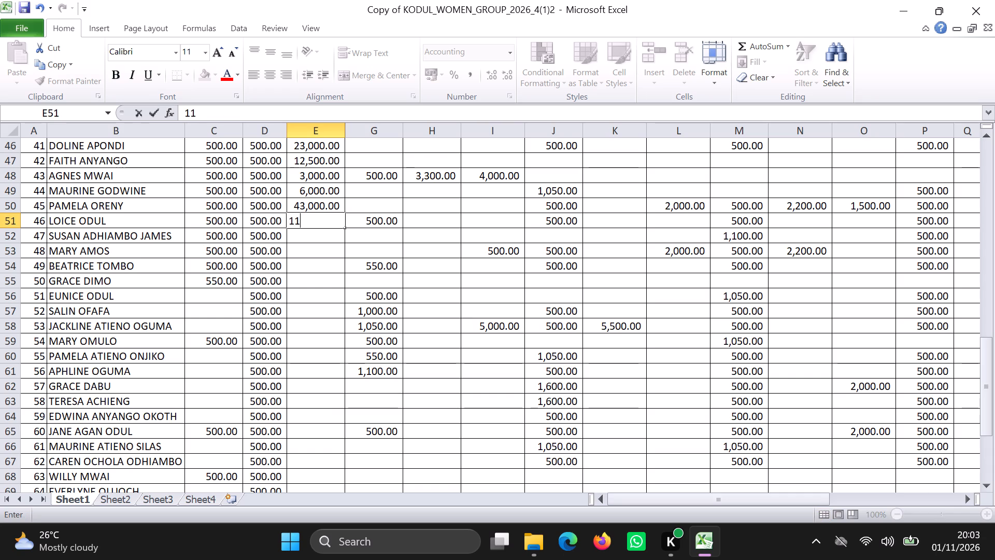
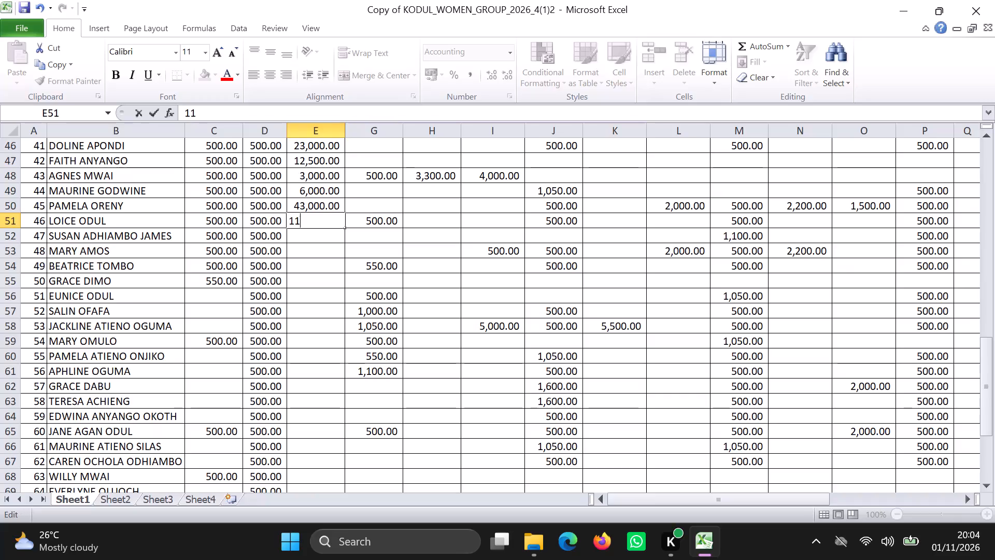
Complete the 11000 loan for member no. 46 and enter loans of 2300 and 7500 for members no. 47 and 48.
type("000")
left_click(325, 236)
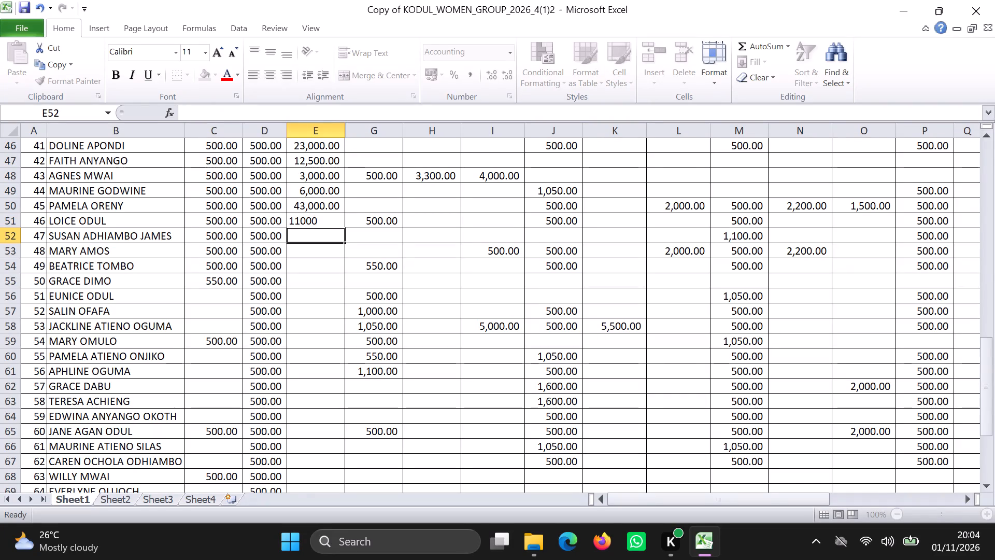
type("23")
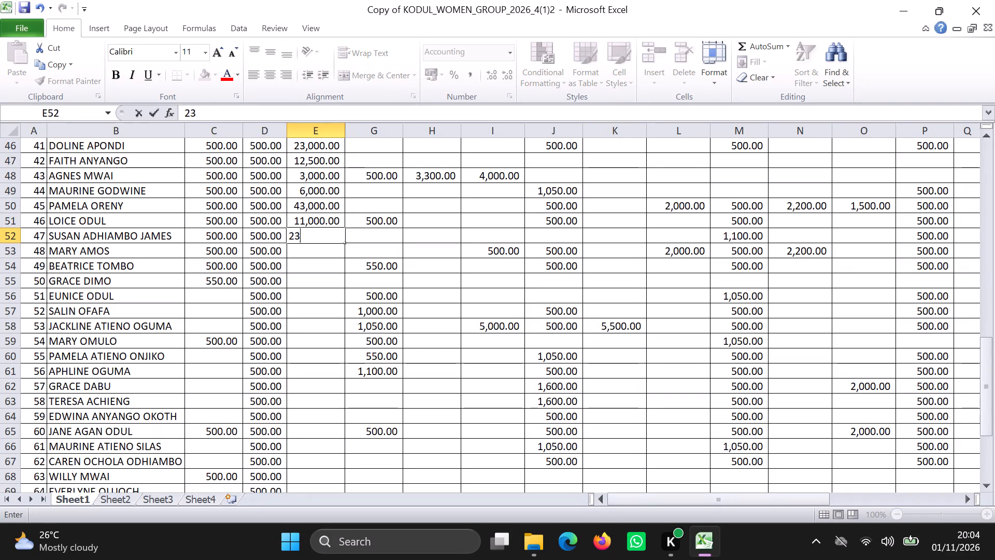
type("00")
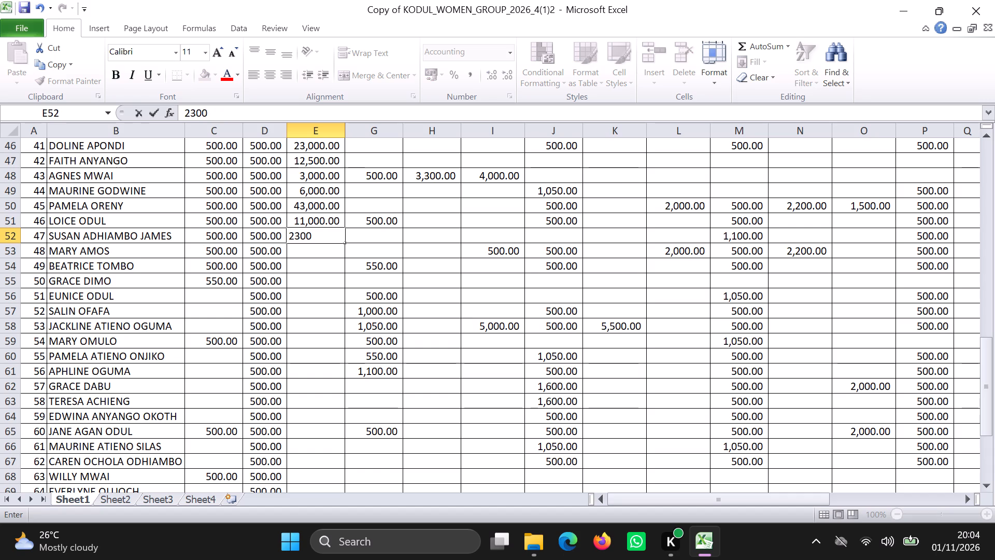
left_click(322, 244)
left_click(317, 252)
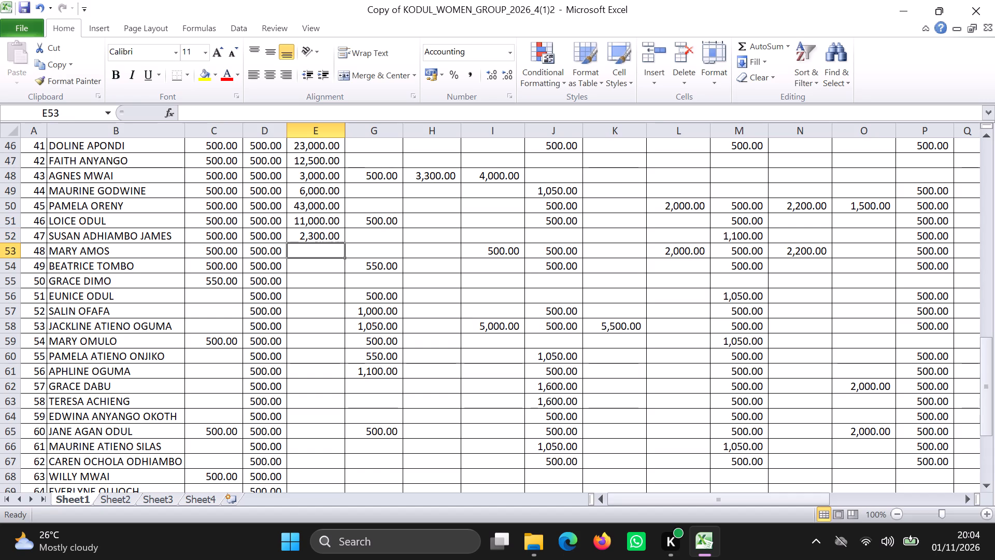
type("75000")
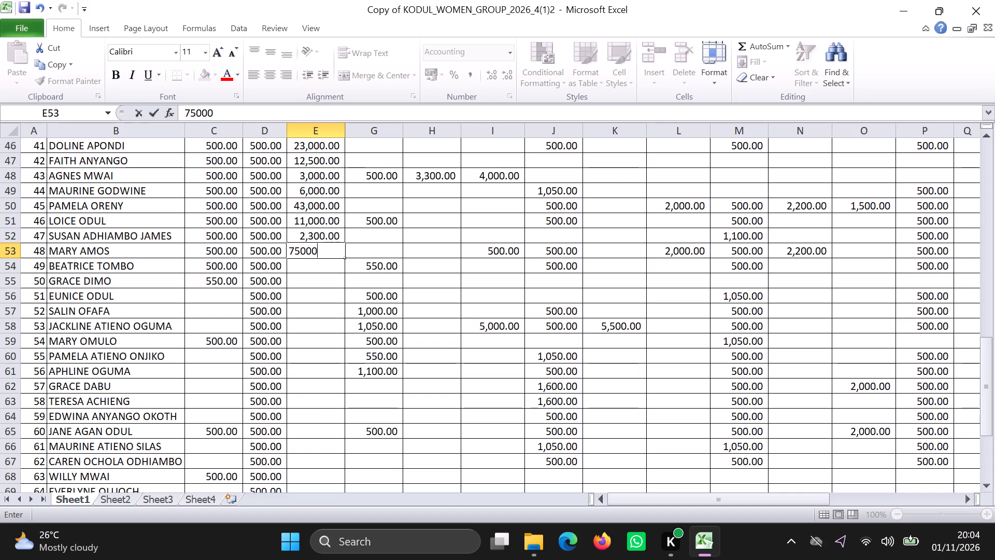
key("BackSpace")
left_click(319, 260)
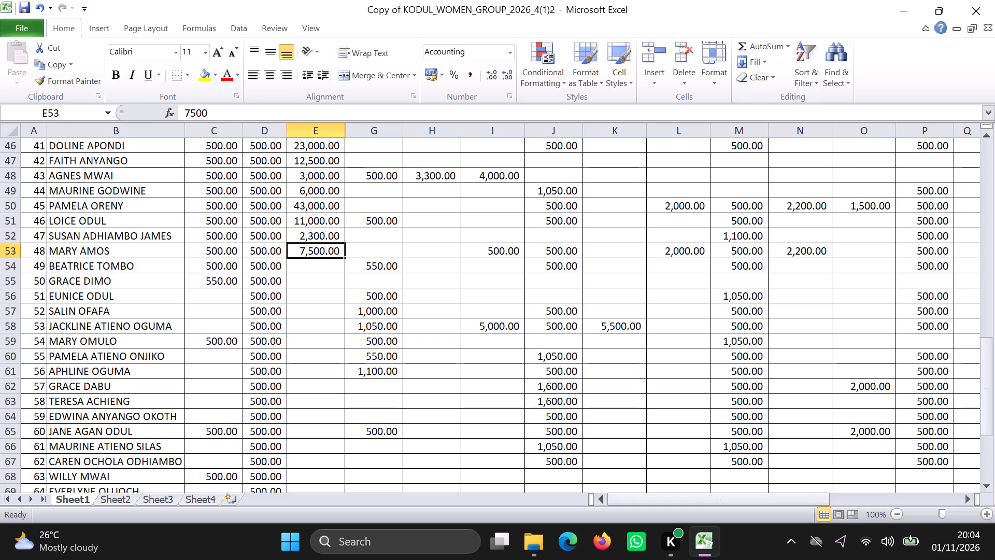
Enter loans of 8000 and 23000 for members no. 49 and 50 in the LOAN column of the 8.3.2026 meeting.
left_click(316, 269)
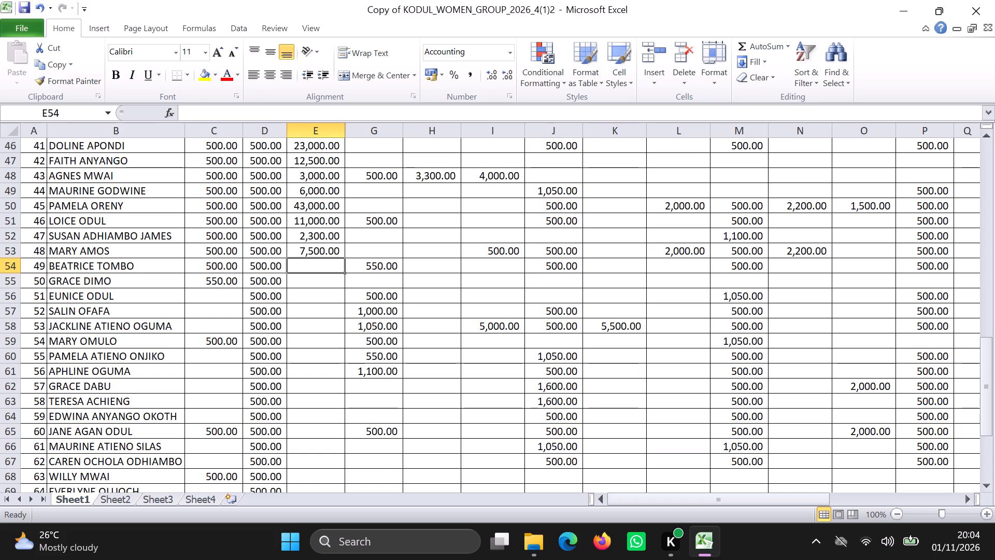
left_click(308, 263)
key("8")
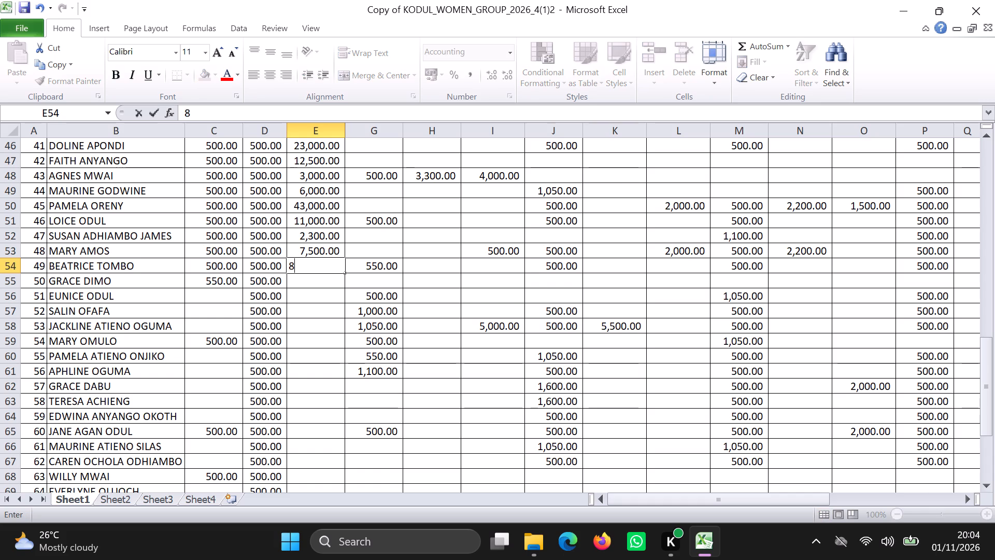
type("000")
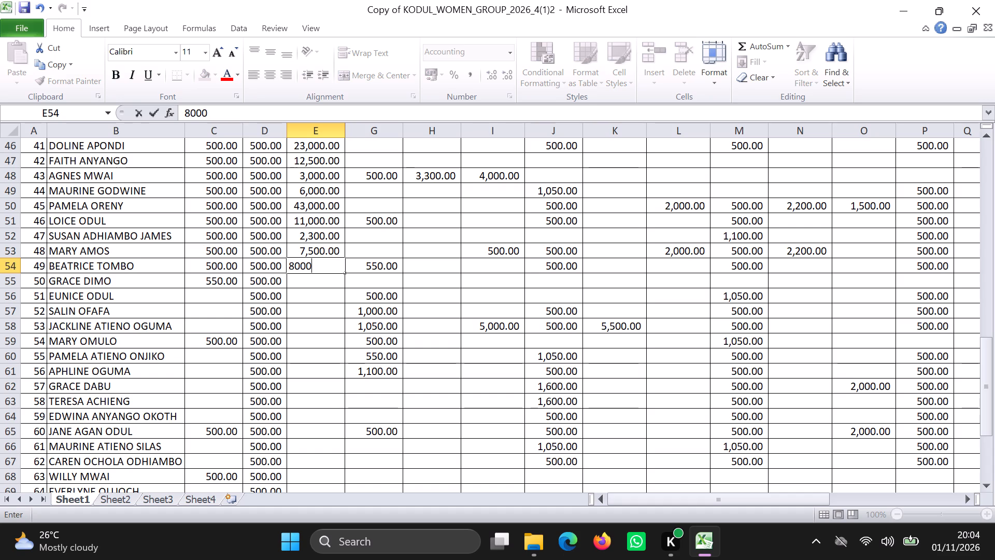
left_click(307, 284)
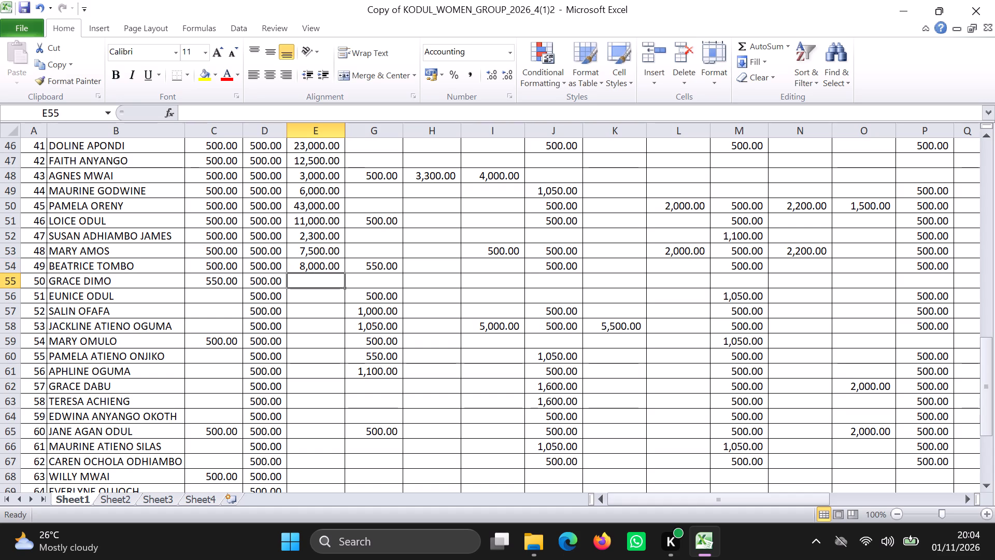
key("2")
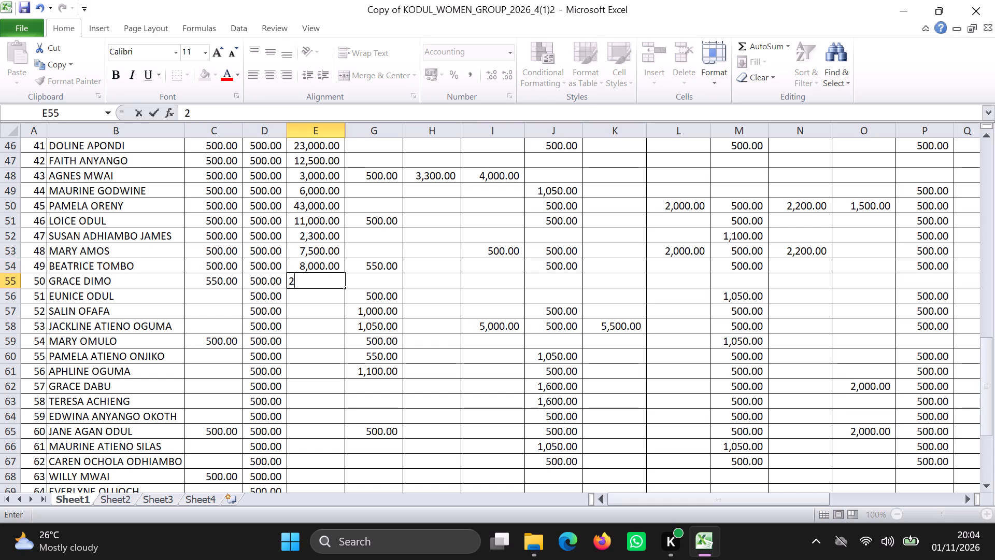
key("3")
type("00")
key("0")
Enter loans of 14000 and 4500 for members no. 51 and 52 in the LOAN column of the 8.3.2026 meeting.
left_click(312, 300)
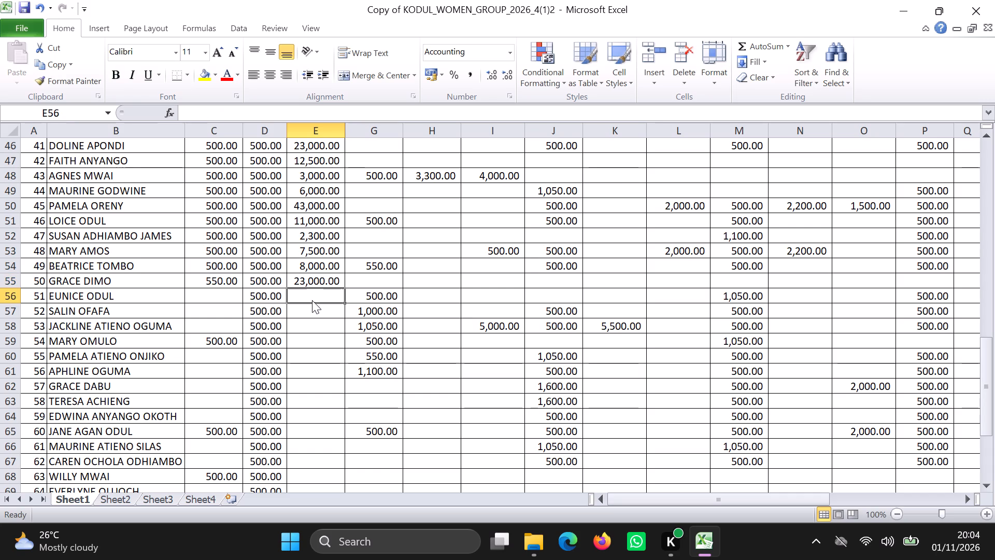
key("1")
key("4")
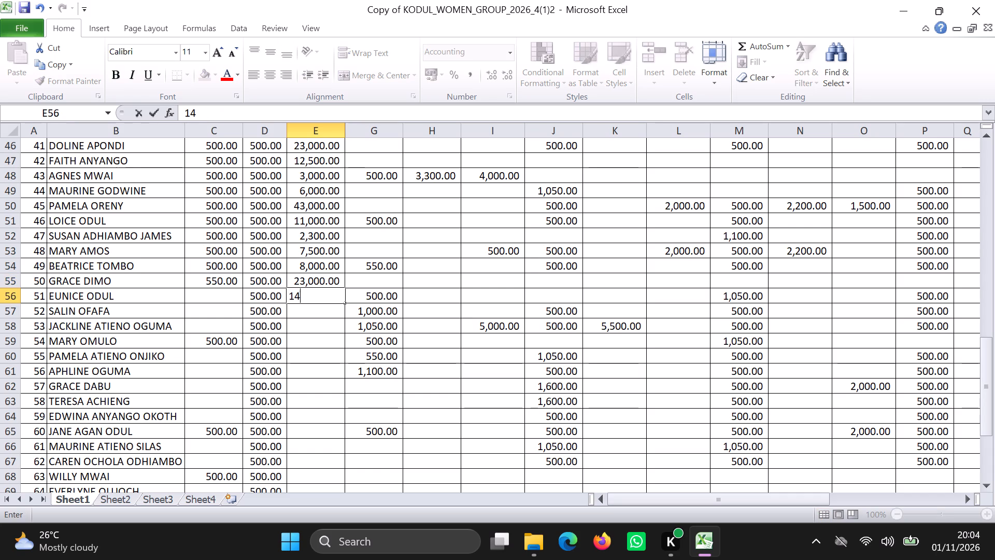
type("000")
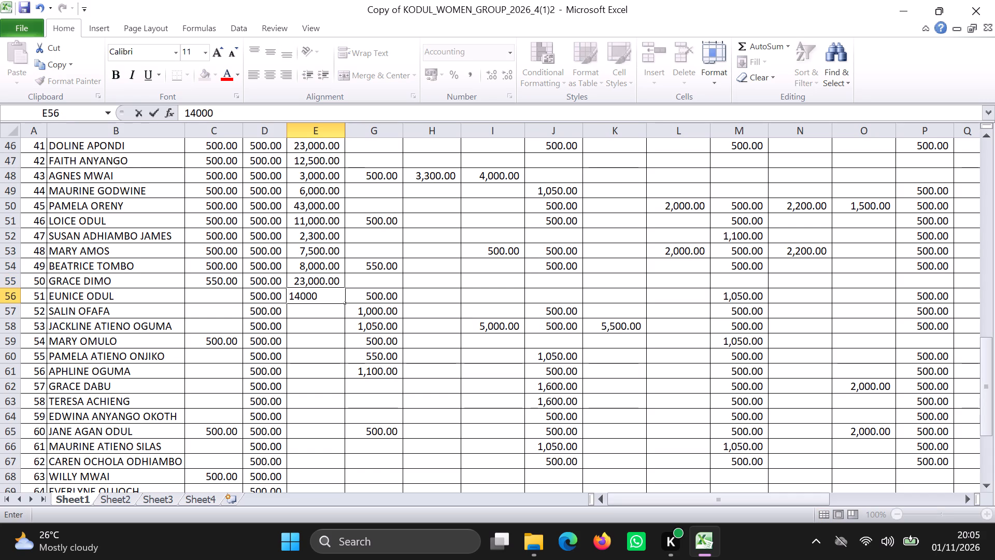
left_click(312, 300)
left_click(315, 309)
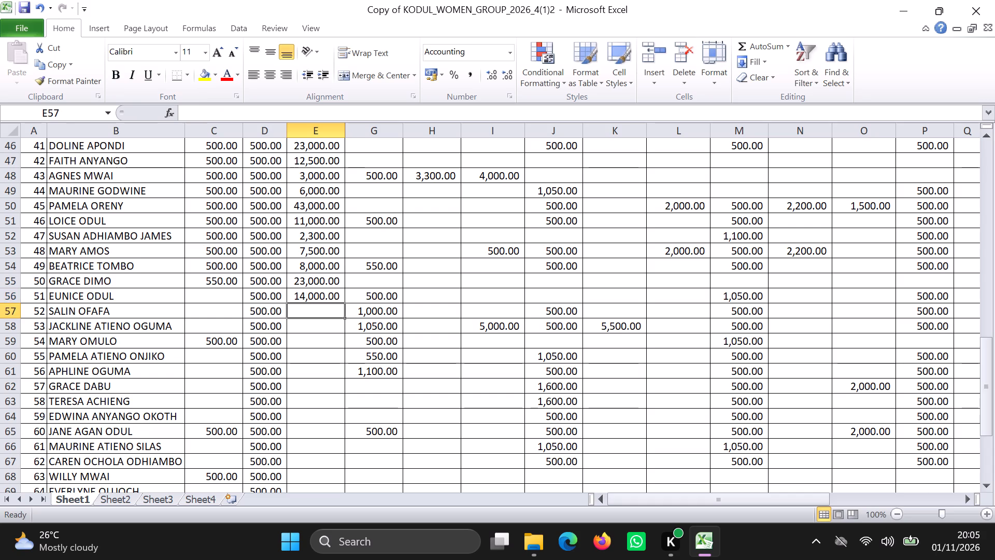
key("4")
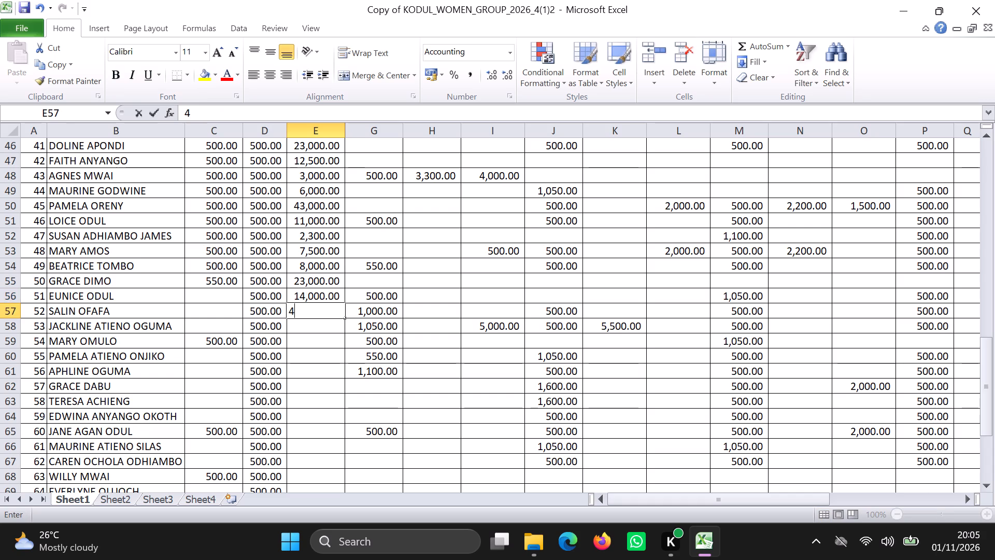
key("5")
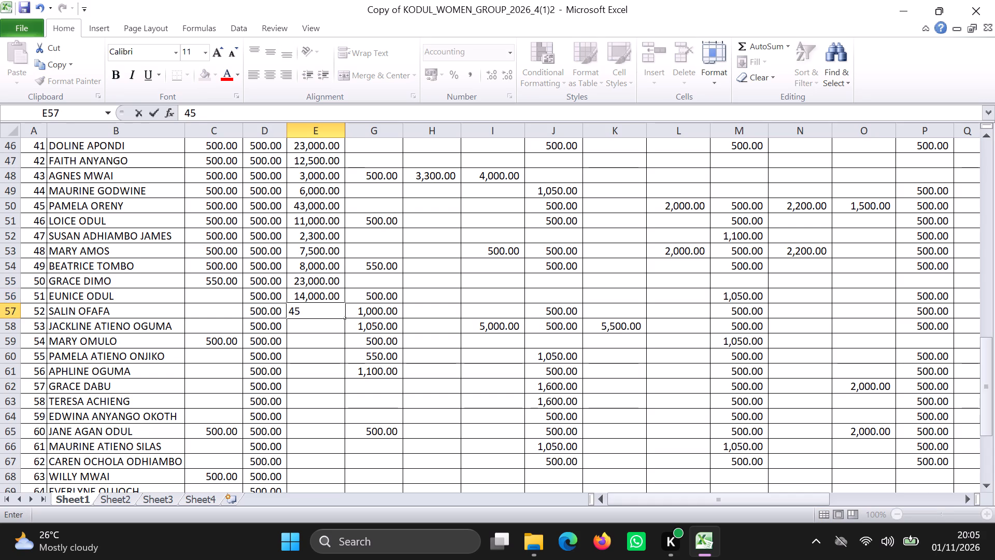
type("00")
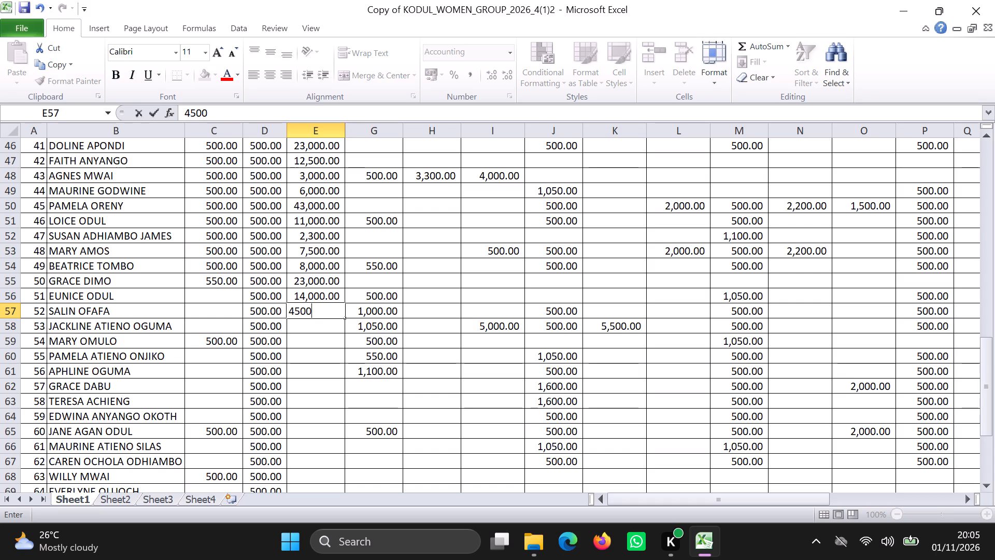
Enter loans of 11100 and 9000 for members no. 53 and 54 in the LOAN column of the 8.3.2026 meeting.
left_click(323, 328)
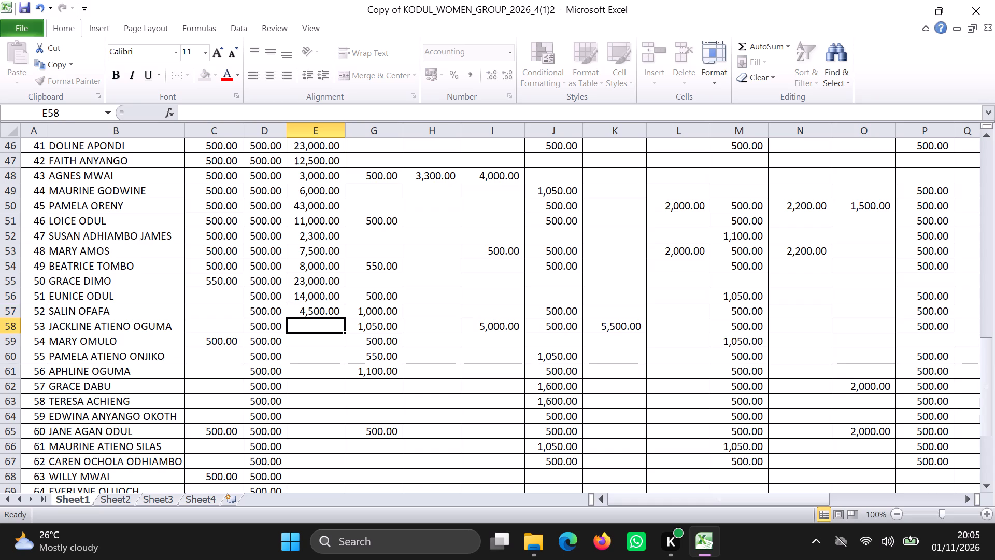
type("11")
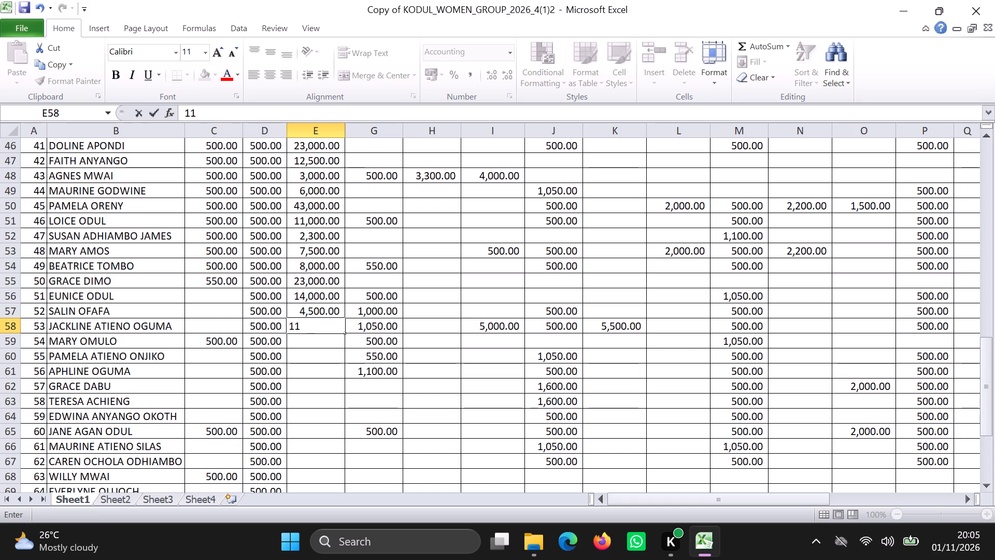
key("1")
type("00")
left_click(314, 336)
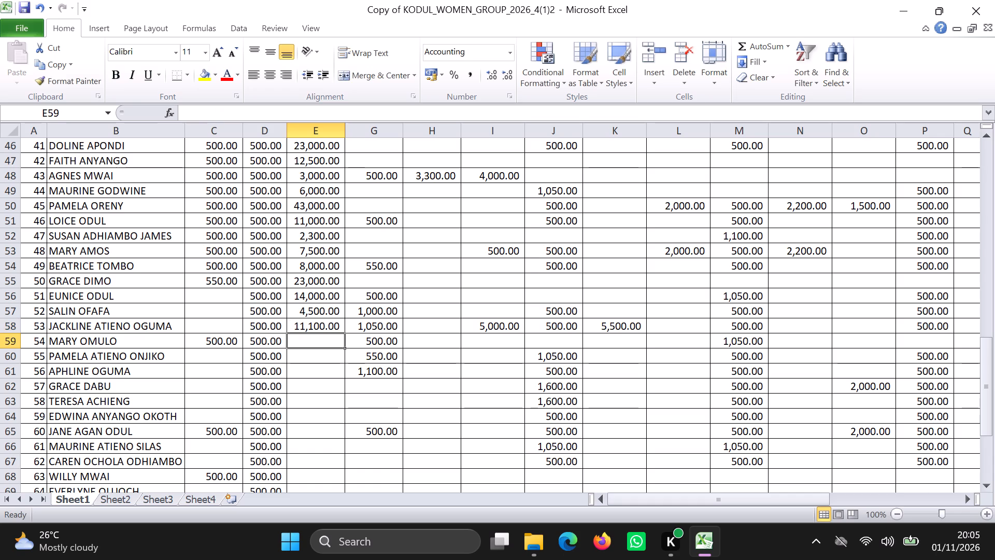
type("9000")
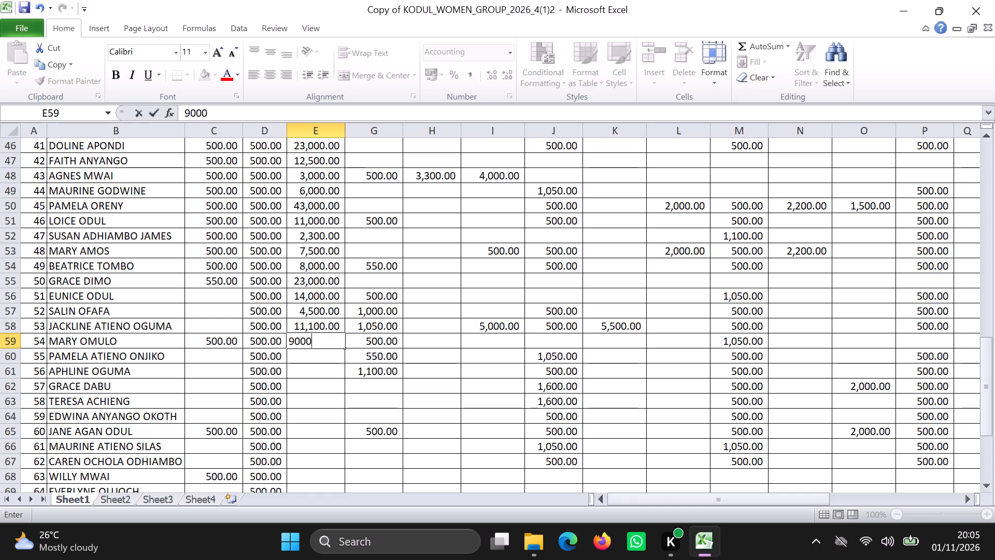
Enter loans of 6870 and 4500 for members no. 55 and 56 in the LOAN column of the 8.3.2026 meeting.
left_click(318, 356)
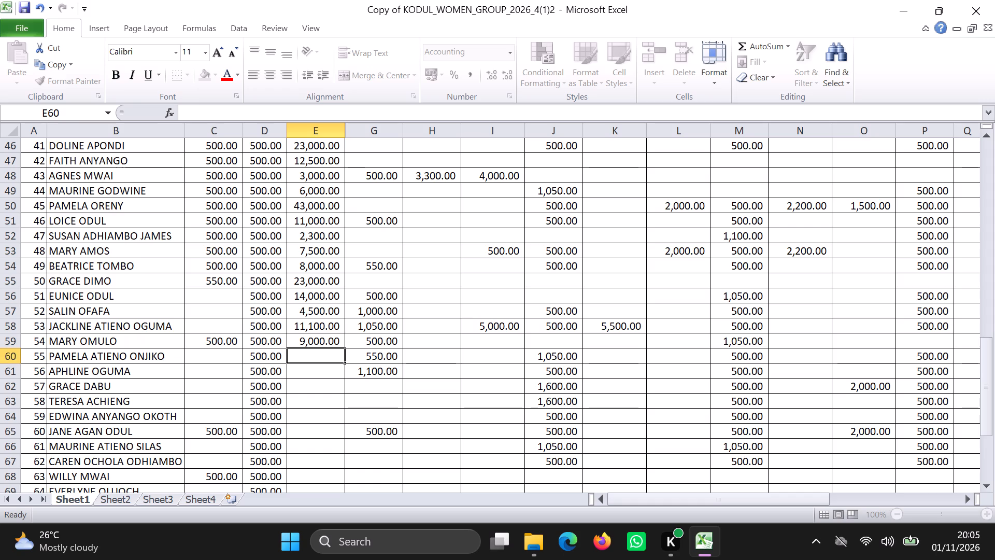
left_click(312, 357)
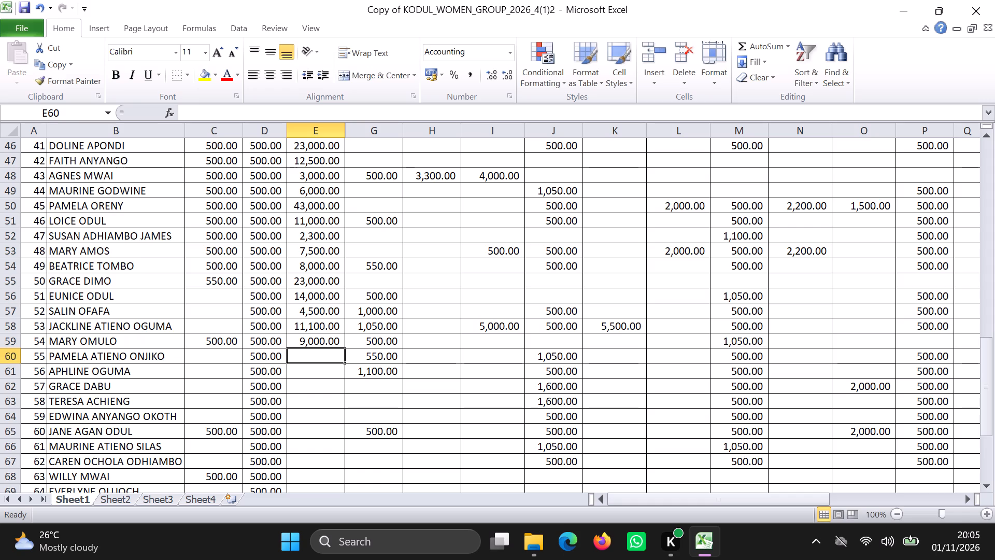
left_click(327, 358)
key("6")
type("87")
key("0")
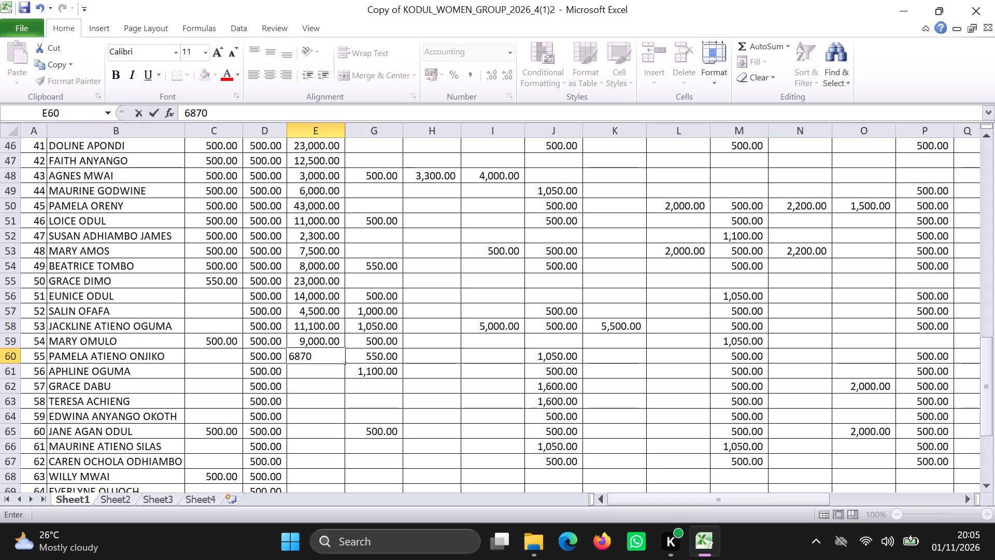
left_click(314, 374)
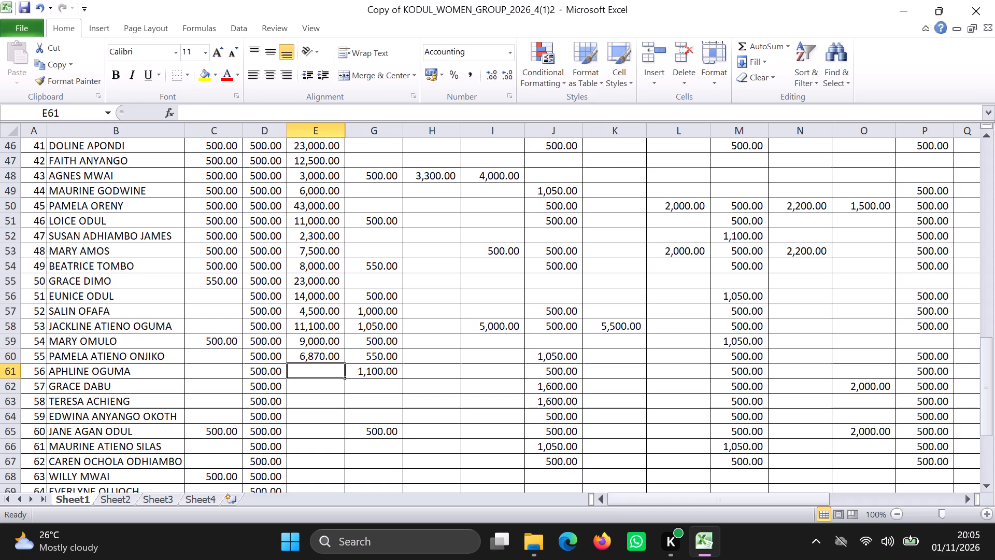
key("4")
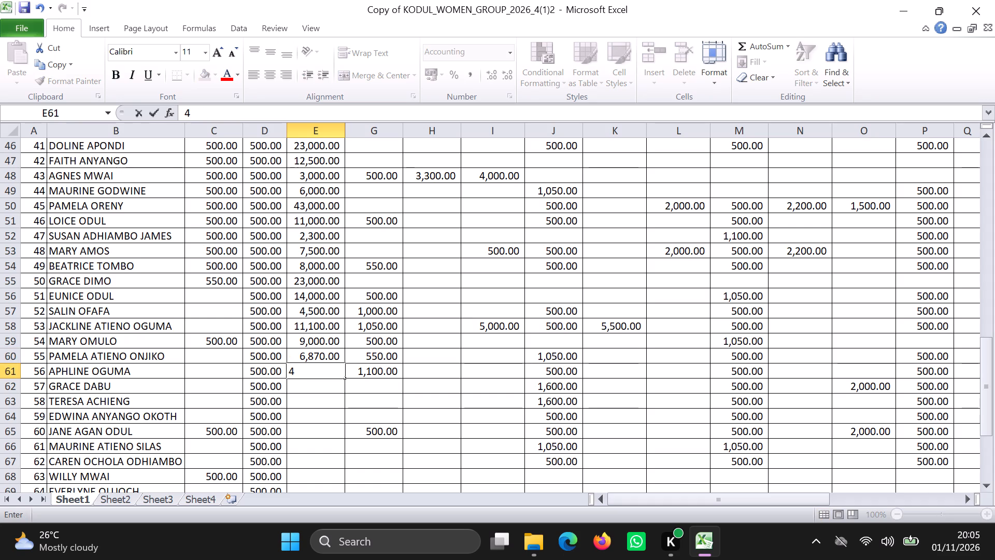
type("500")
key("Return")
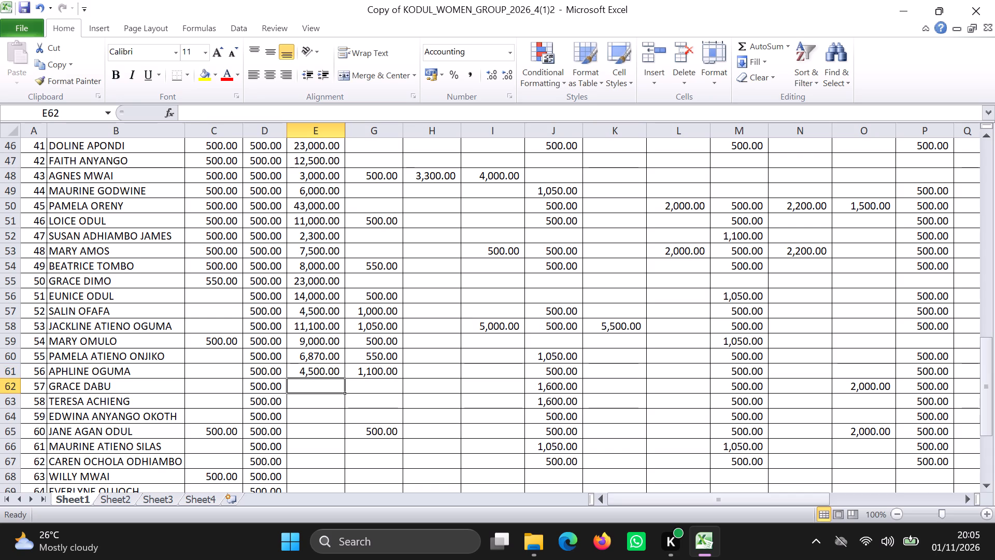
Enter loans of 8700 and 2340 for members no. 57 and 58 in the LOAN column of the 8.3.2026 meeting.
type("8700")
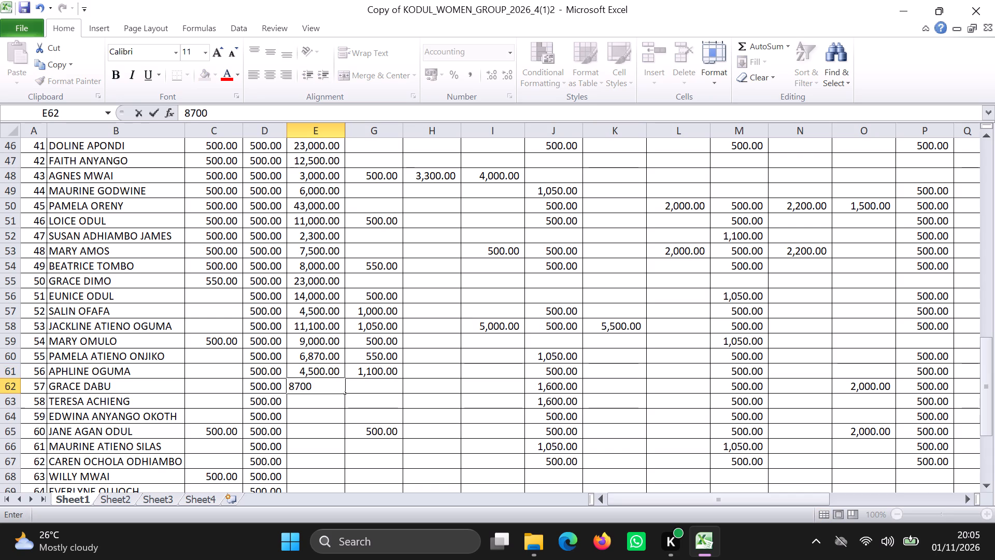
key("Return")
type("234")
key("0")
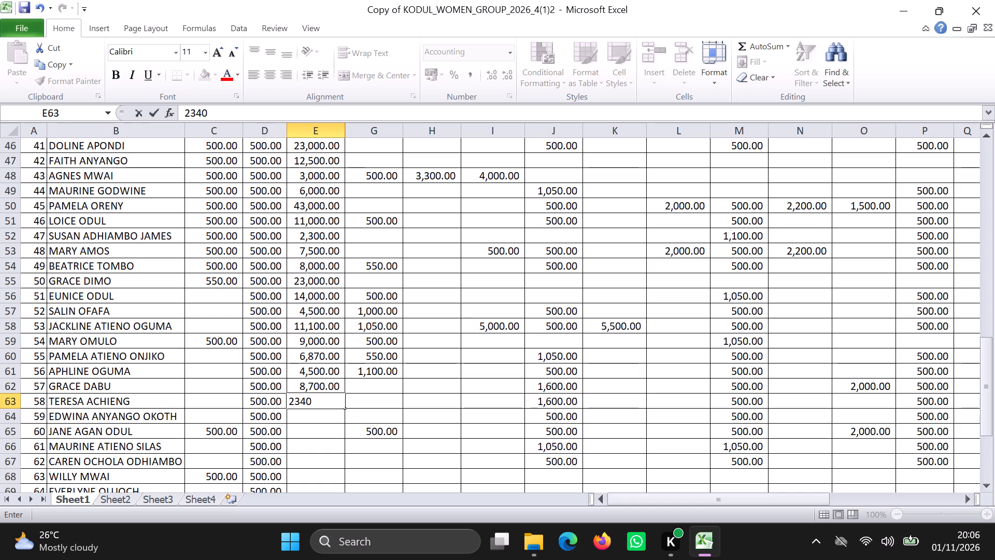
key("Return")
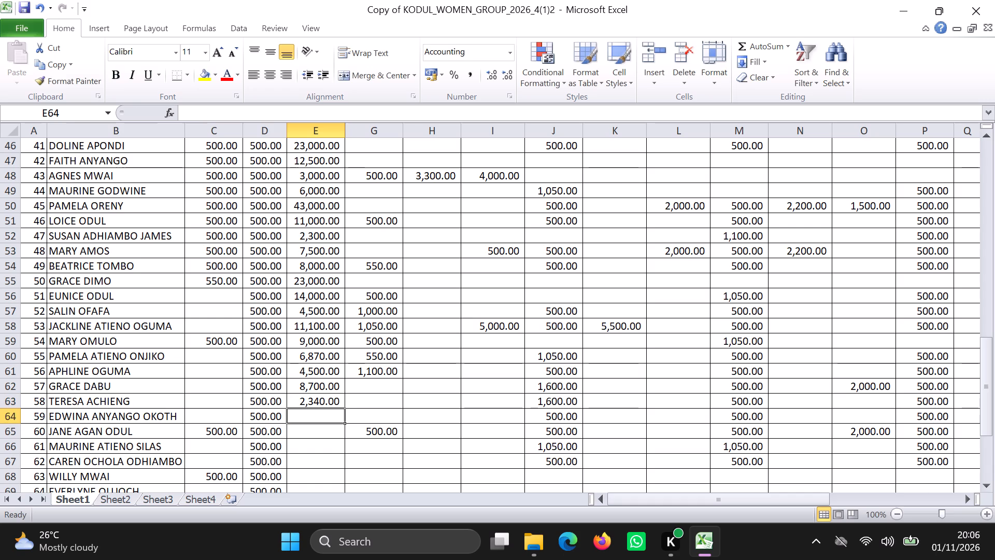
Enter loans of 45600 and 3500 for members no. 59 and 60 in the LOAN column of the 8.3.2026 meeting.
key("4")
type("56")
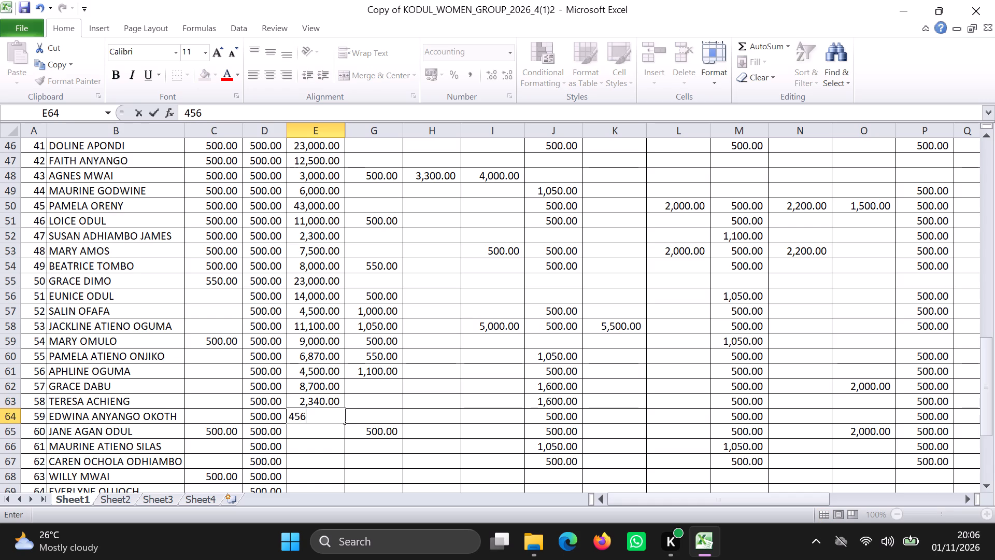
type("00")
key("Return")
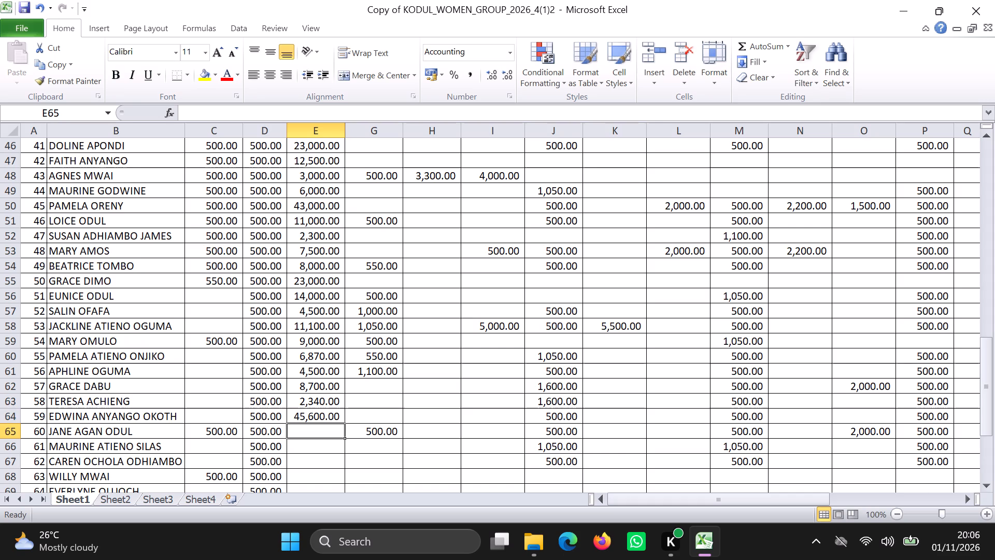
type("3500")
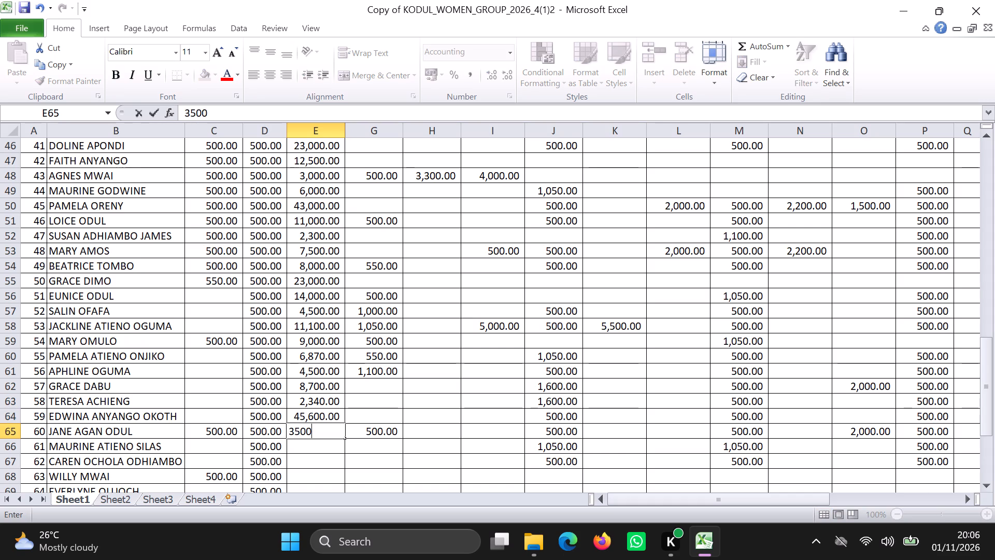
key("Return")
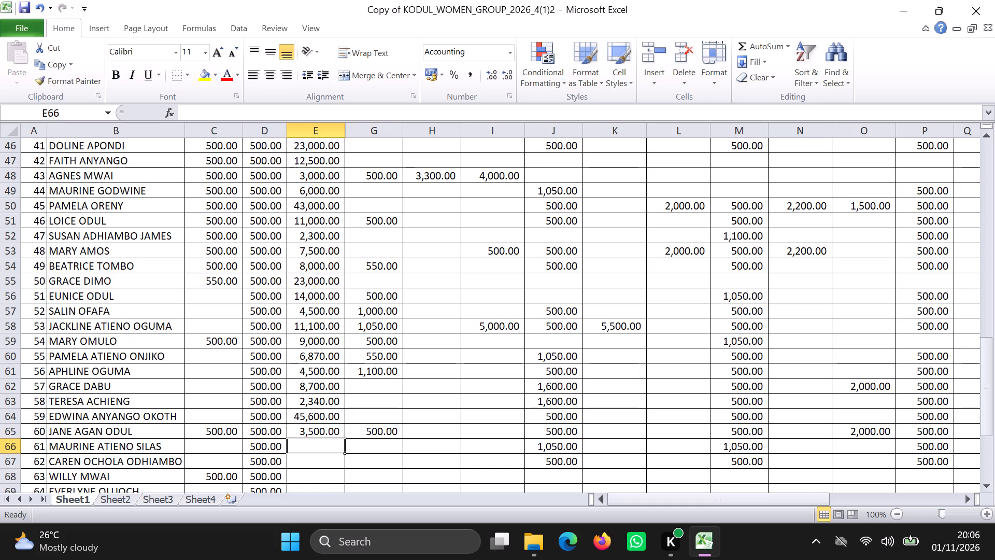
Enter loans of 4500 and 11000 for members no. 61 and 62 in the LOAN column of the 8.3.2026 meeting.
key("4")
type("500")
key("Return")
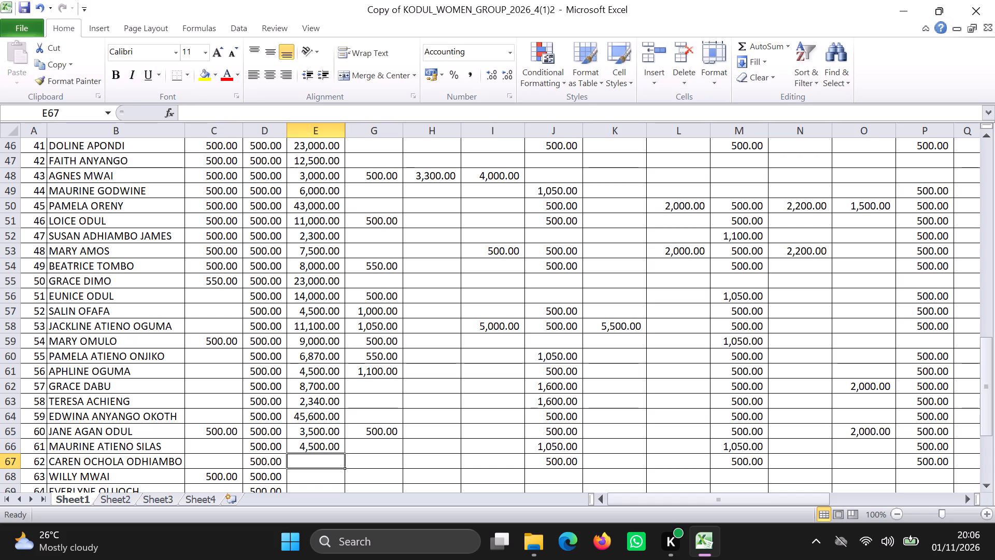
type("11")
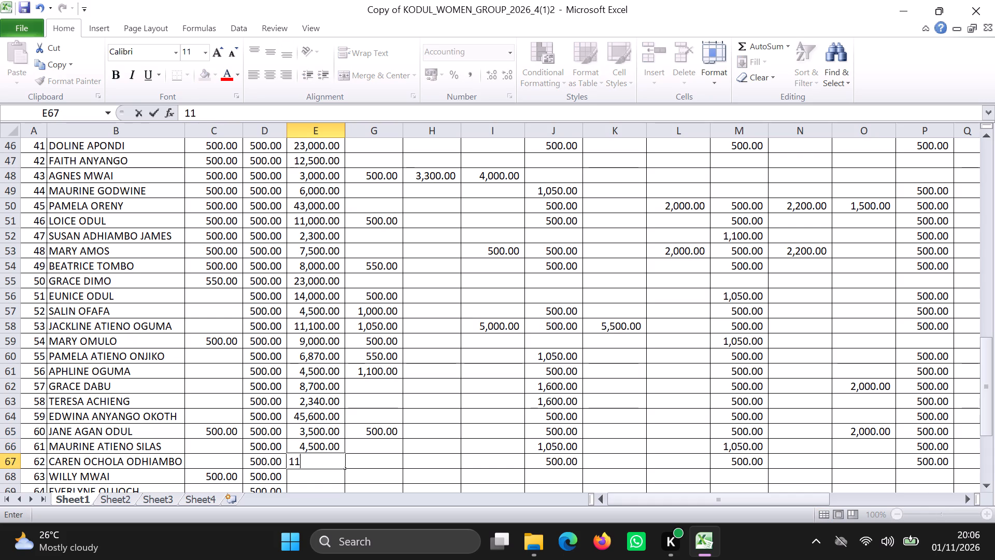
type("000")
key("Return")
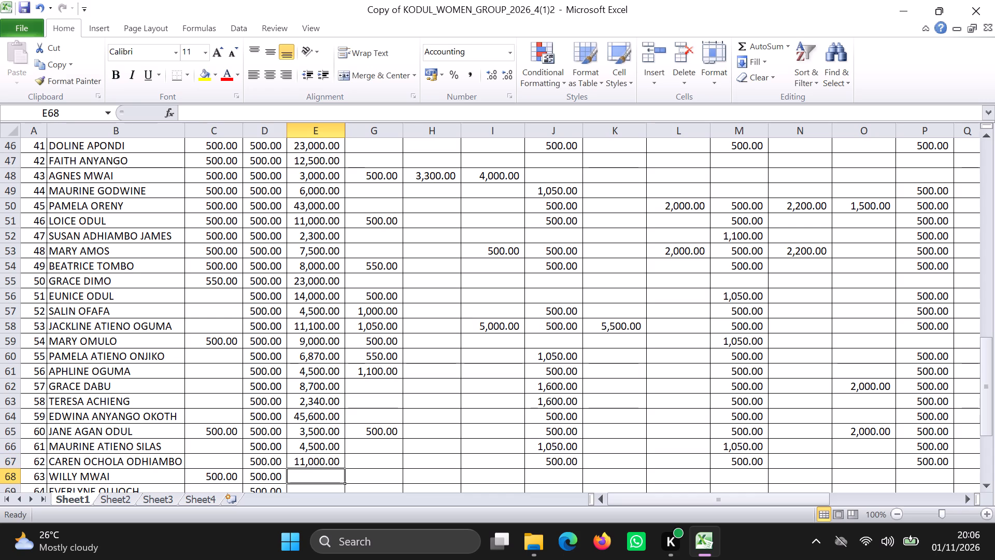
Enter loans of 2600 and 47900 for members no. 63 and 64 in the LOAN column of the 8.3.2026 meeting.
type("26")
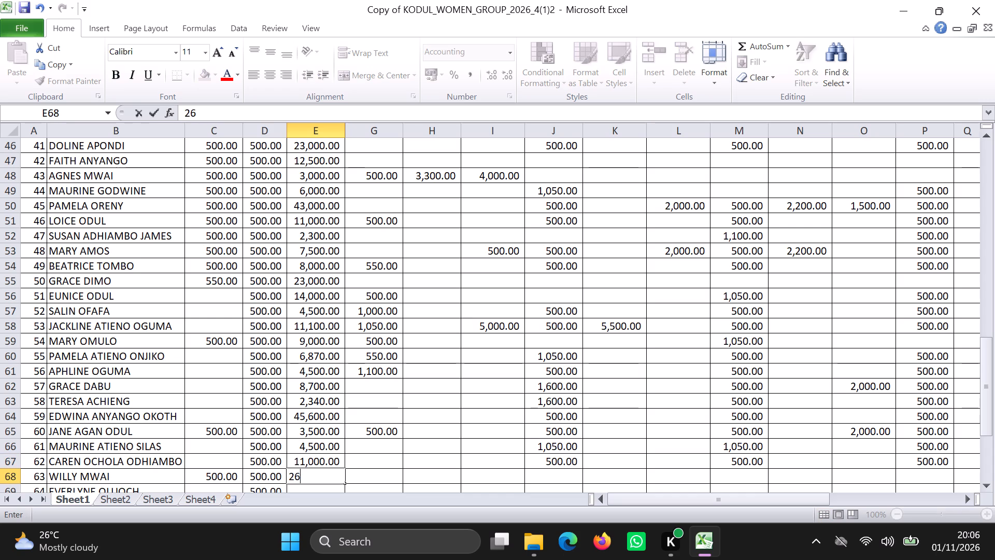
type("00")
key("Return")
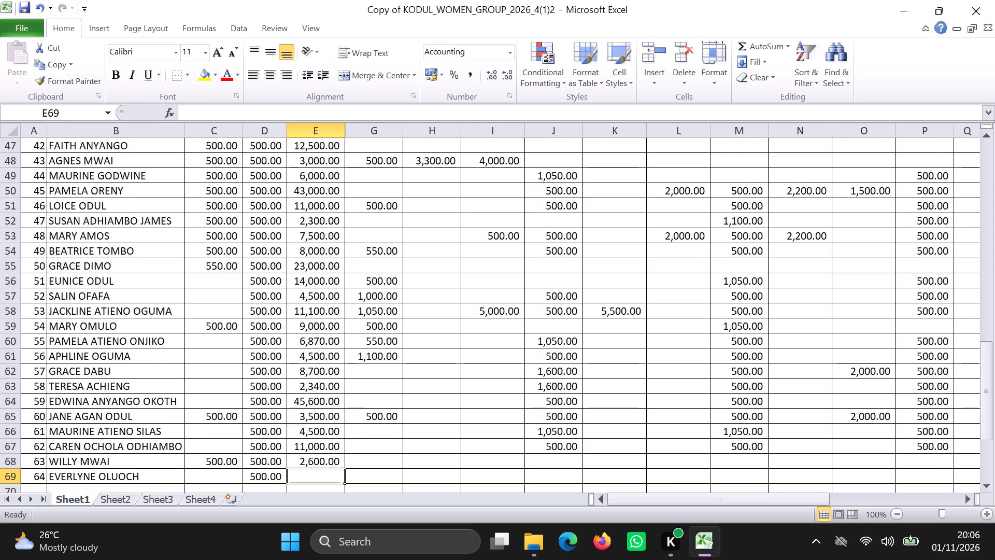
type("47")
type("900")
key("Return")
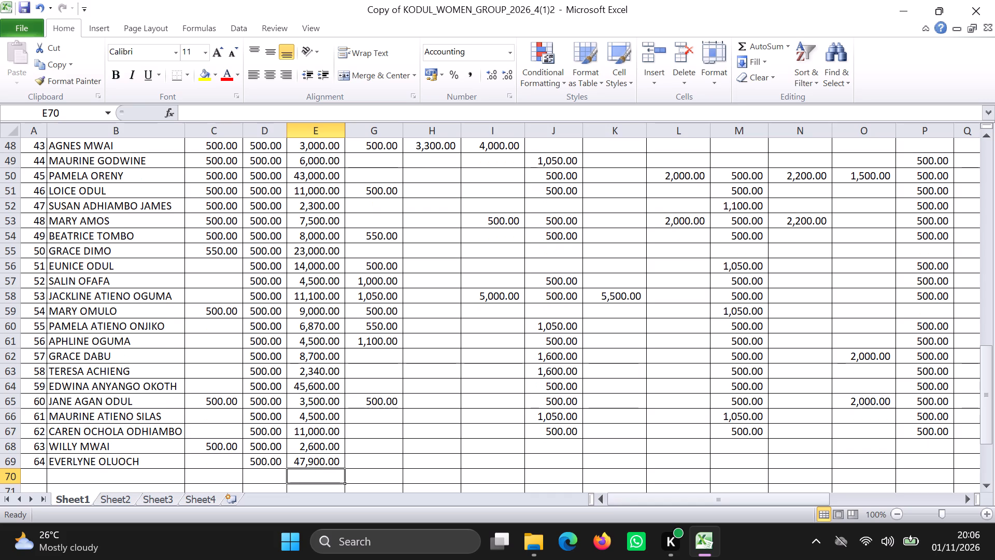
Review the member records from the sheet's title down through the rows, checking the filled LOAN column of the 8.3.2026 meeting.
scroll(316, 435, "up", 1)
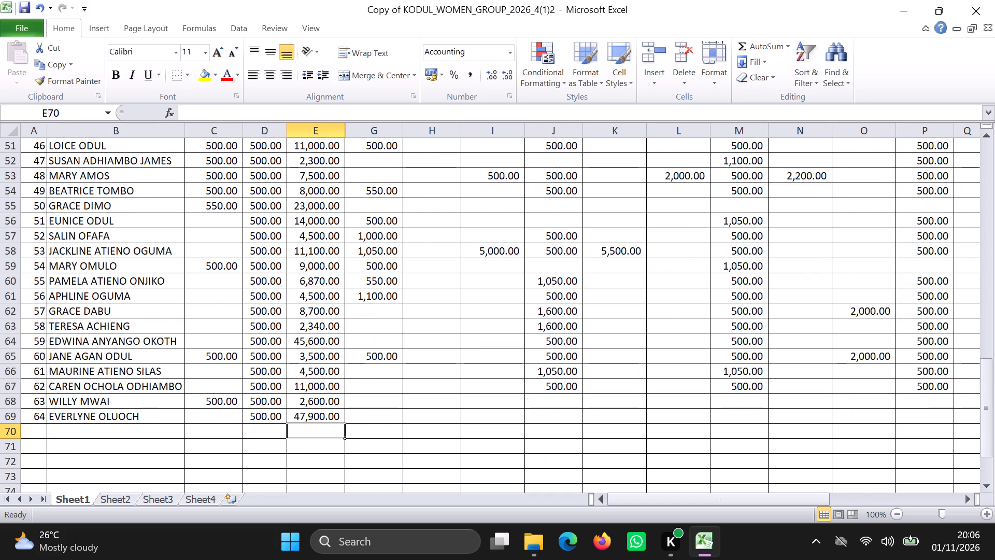
scroll(316, 435, "up", 3)
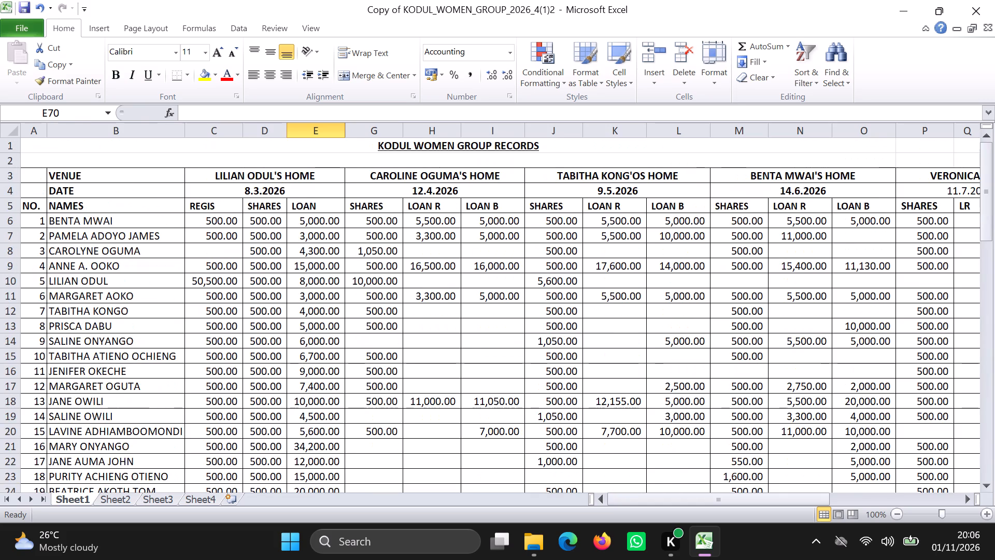
scroll(316, 435, "right", 1)
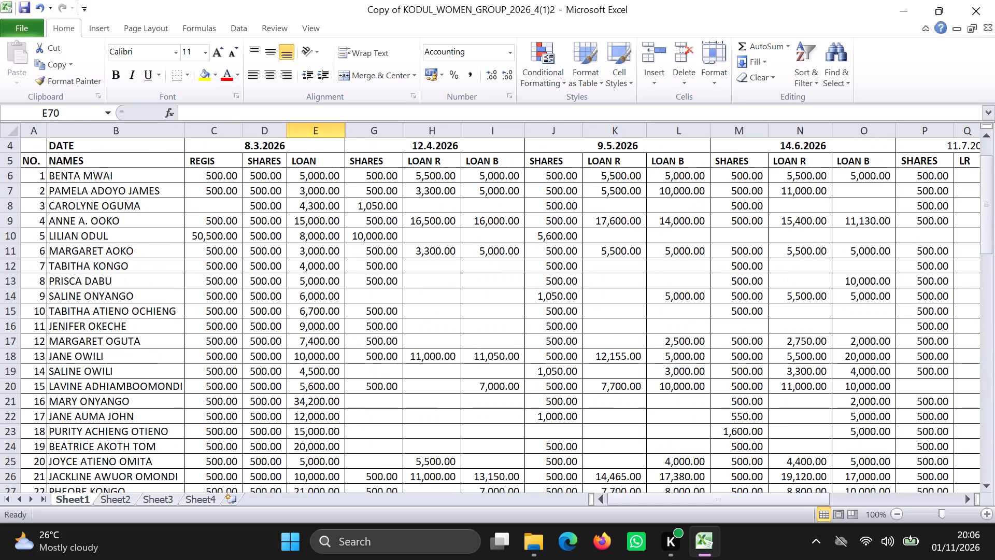
scroll(316, 435, "down", 4)
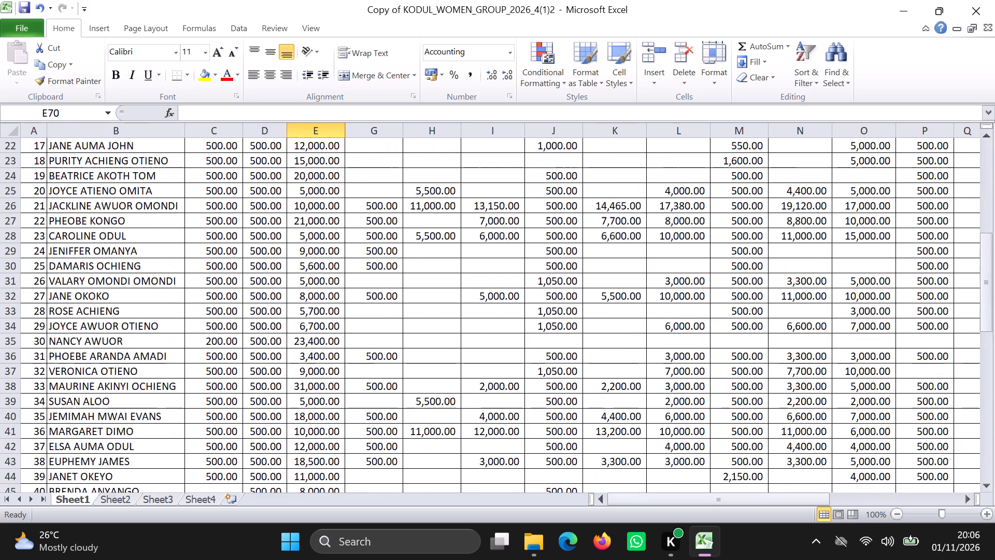
scroll(316, 435, "down", 2)
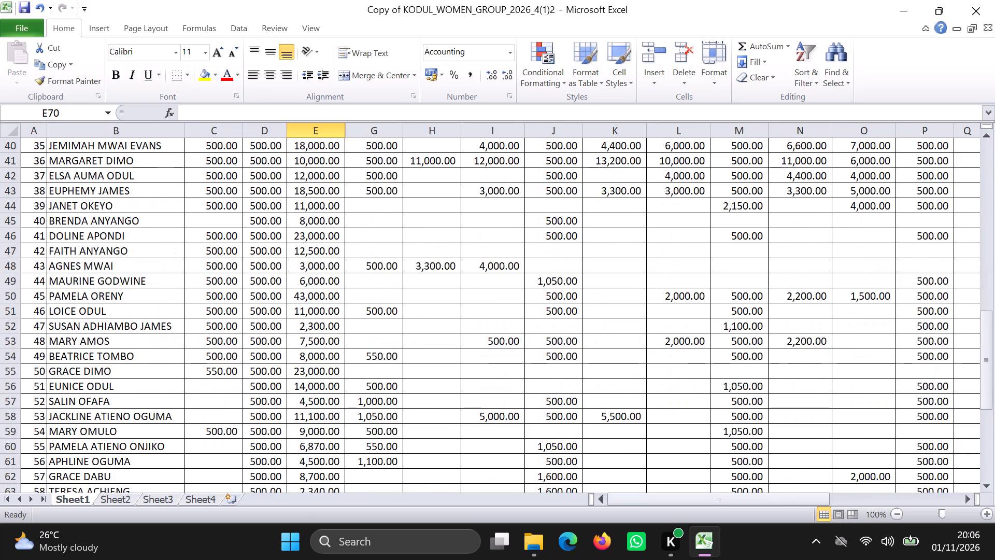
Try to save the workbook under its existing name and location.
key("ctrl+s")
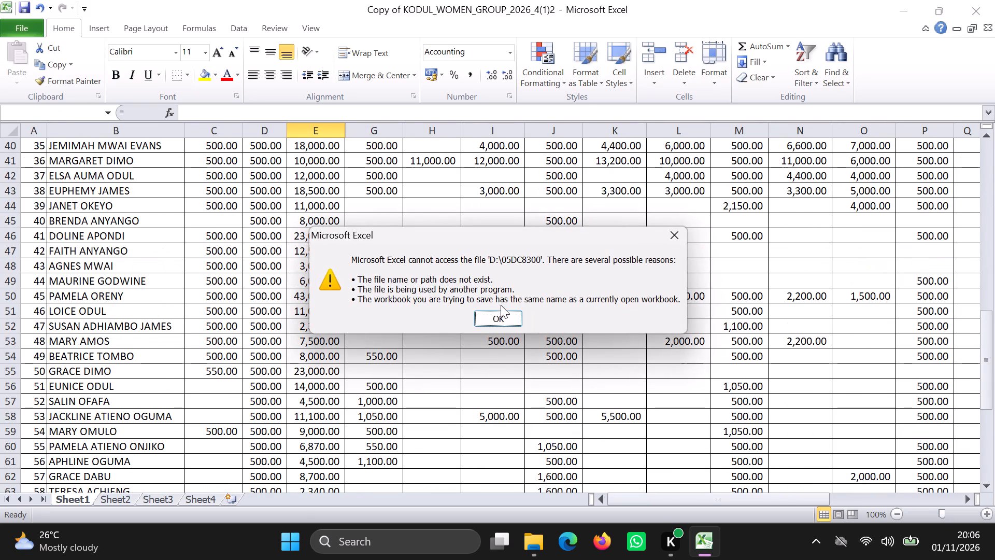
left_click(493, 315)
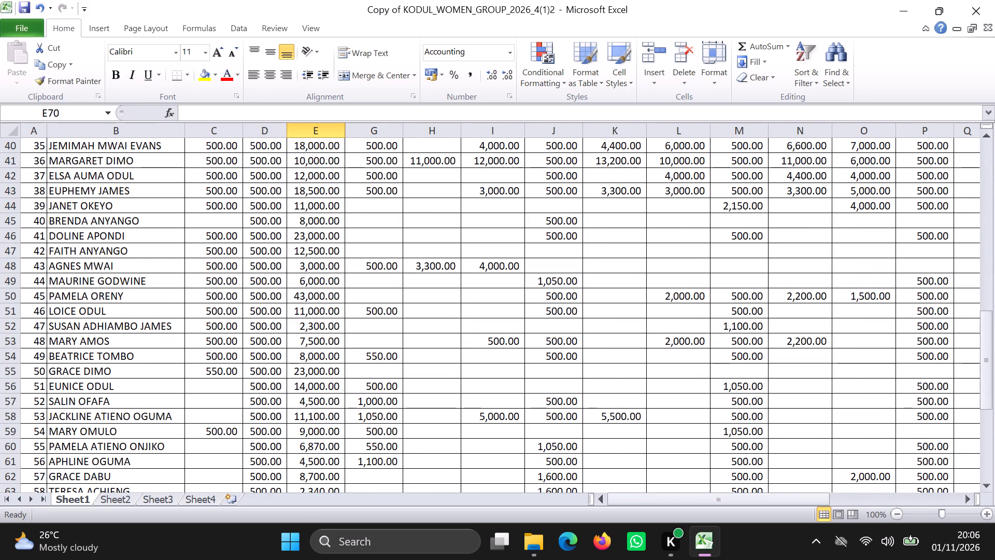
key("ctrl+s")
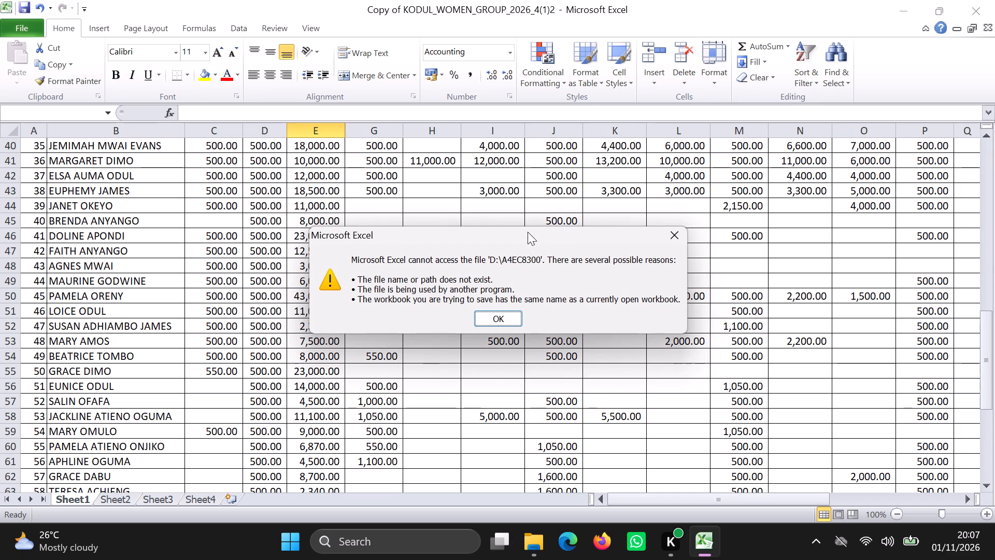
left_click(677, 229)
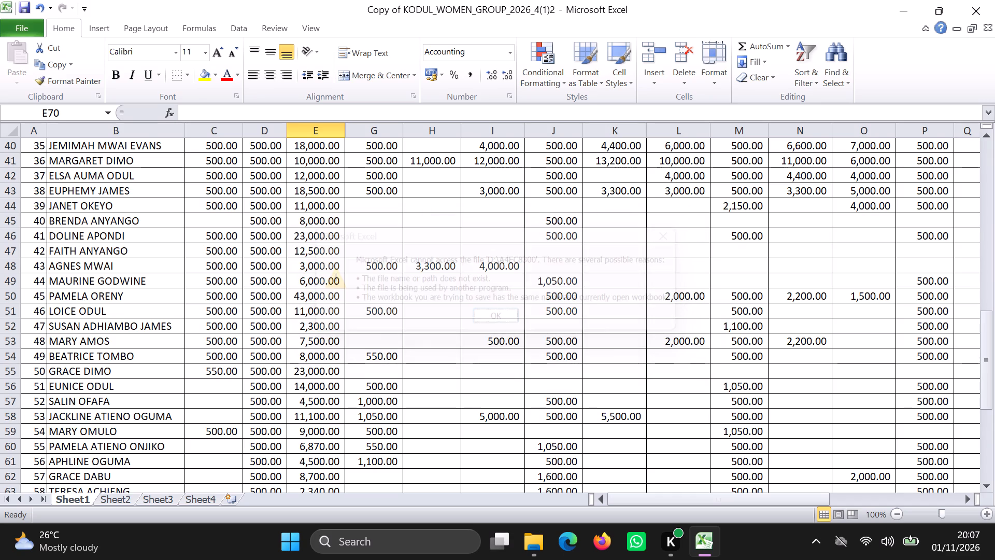
Save a copy of the workbook to the Desktop as an Excel Workbook named finall.
left_click(18, 28)
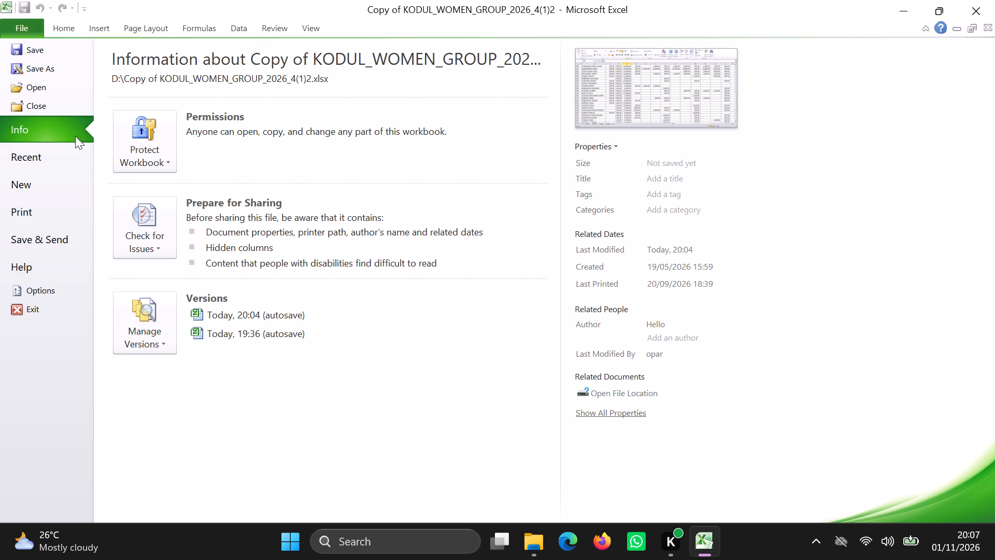
left_click(48, 67)
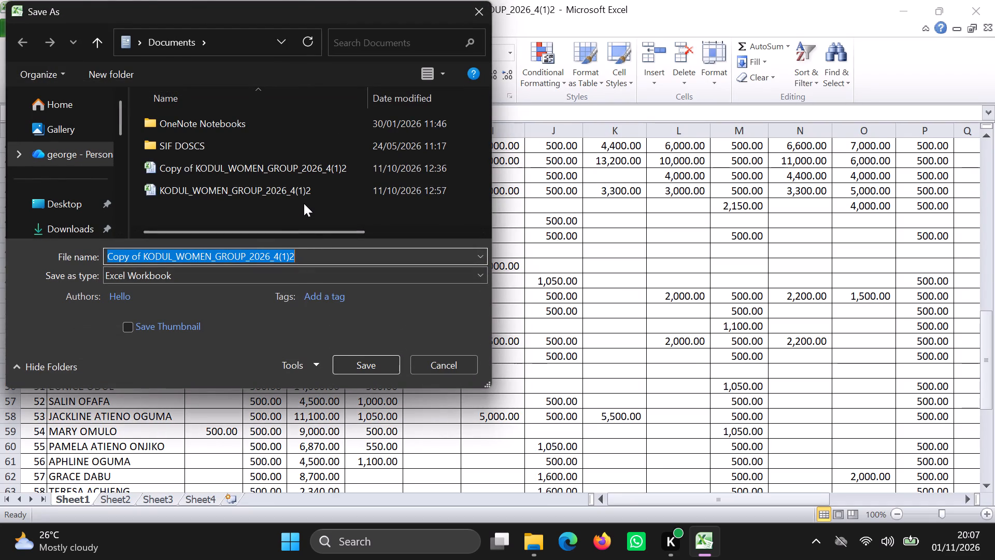
type("fina")
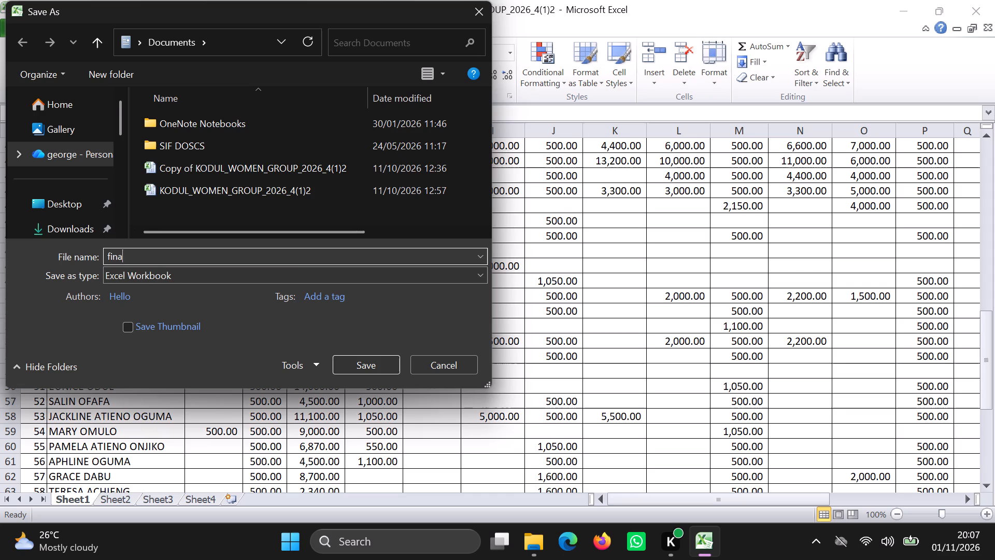
type("ll")
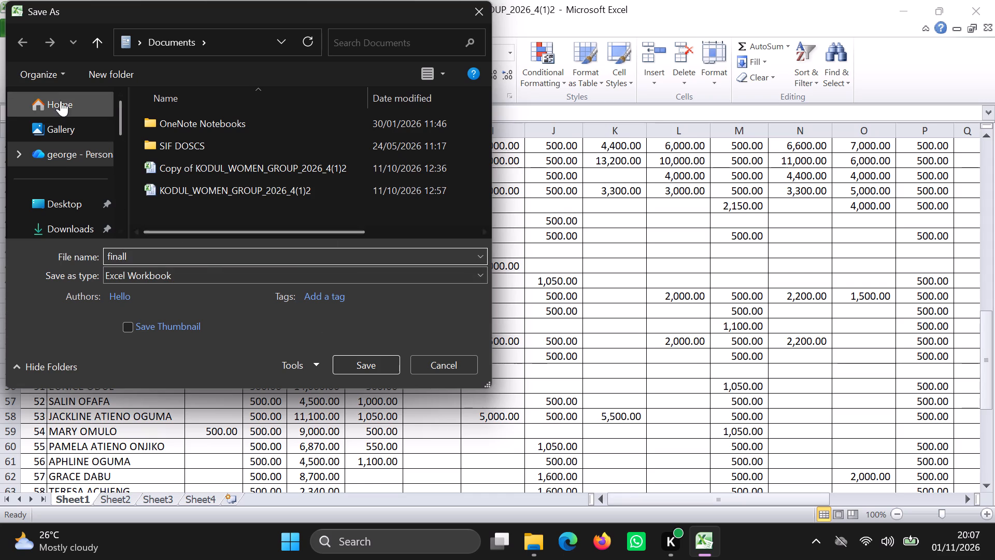
left_click(69, 196)
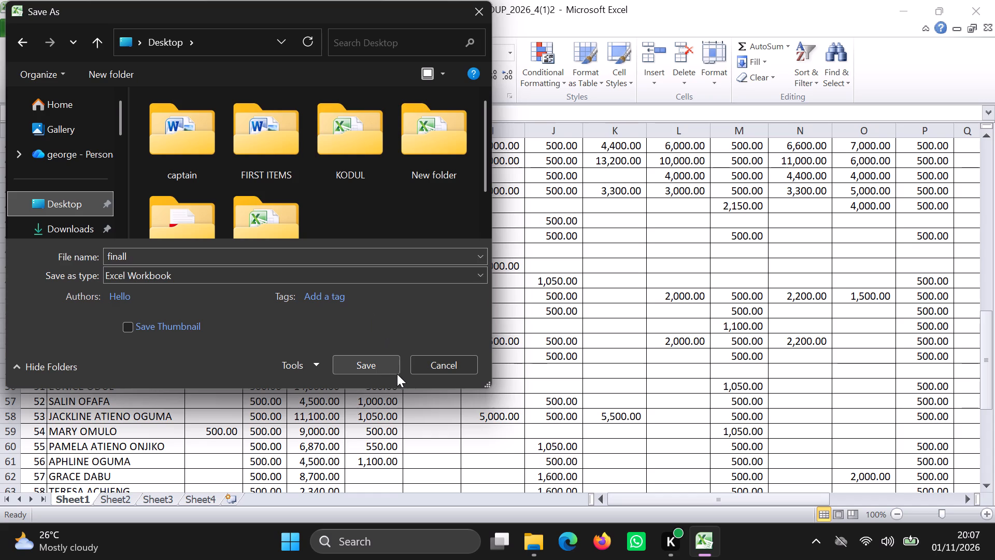
left_click(388, 369)
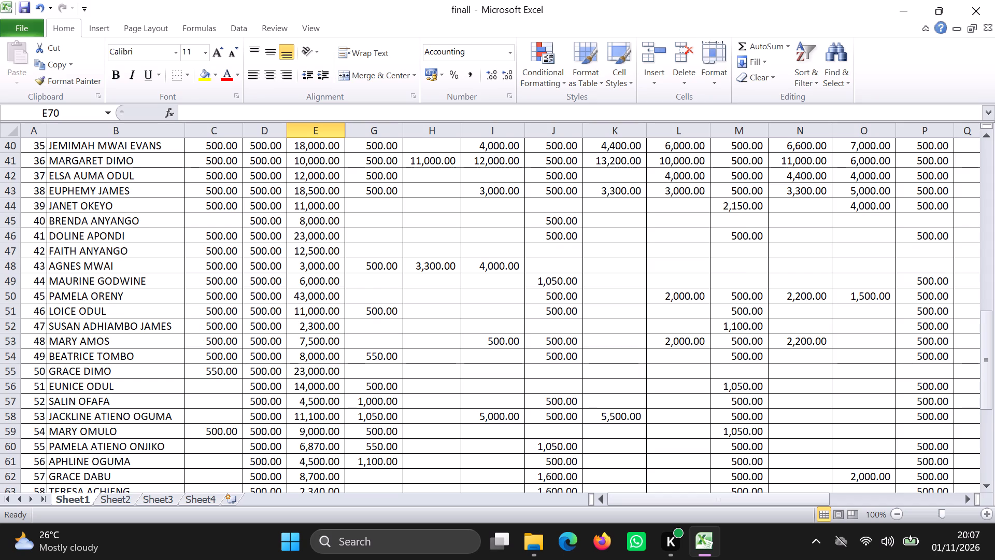
Auto-fit the width of the 8.3.2026 LOAN column to its contents, including the TOTAL AMOUNT row.
scroll(451, 333, "down", 2)
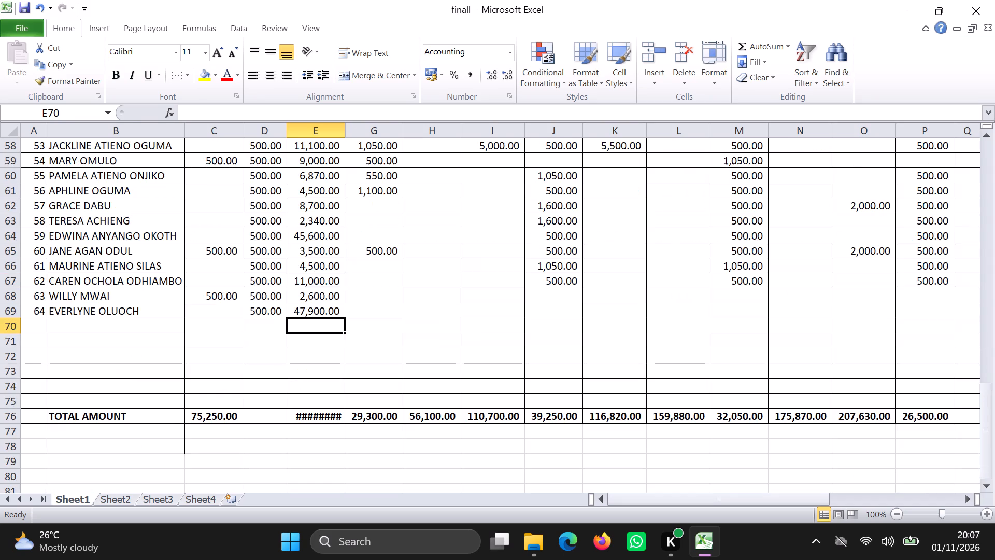
double_click(344, 133)
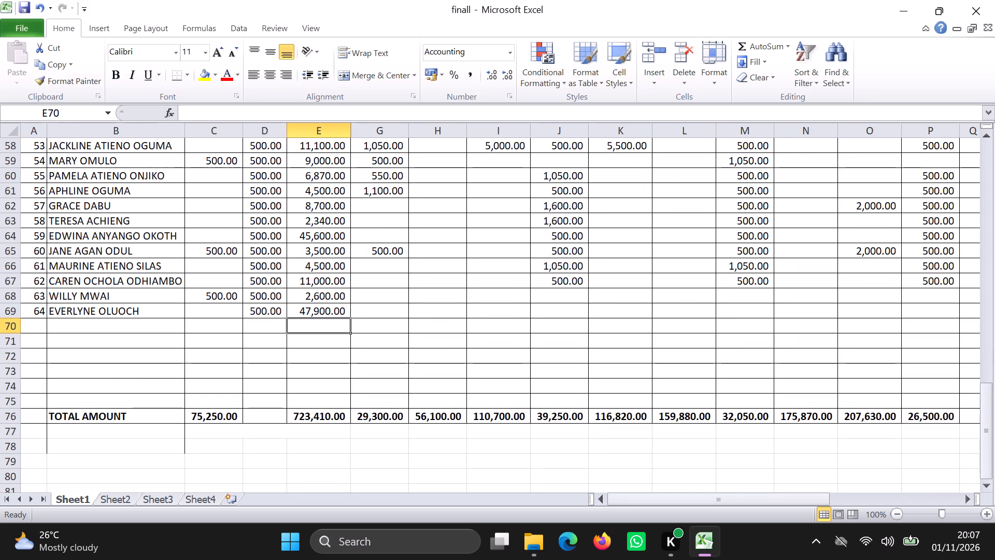